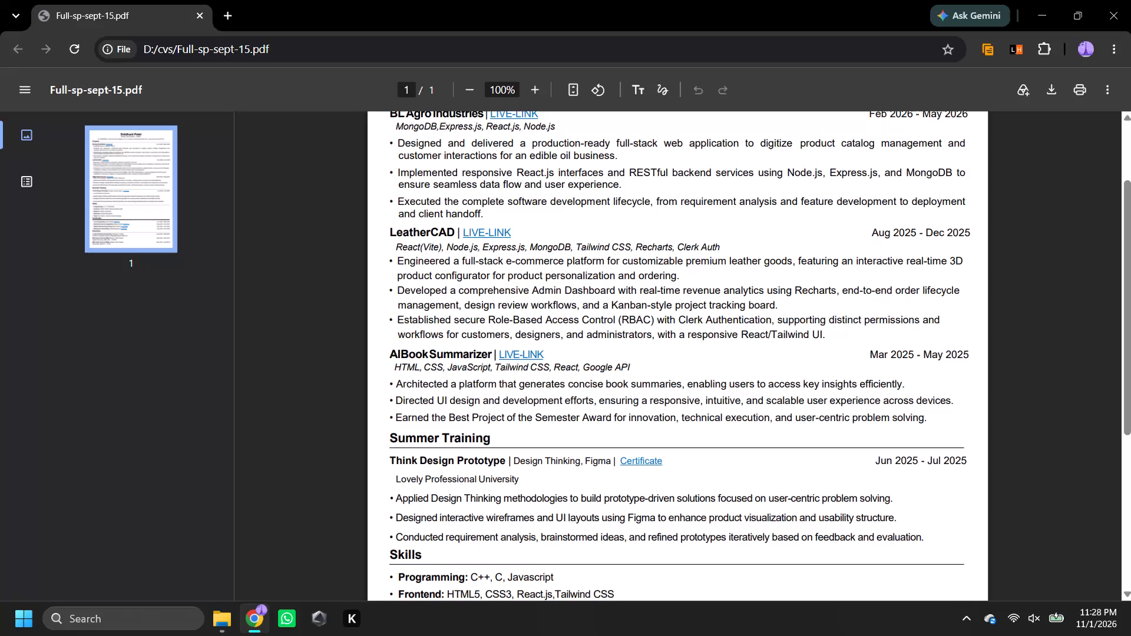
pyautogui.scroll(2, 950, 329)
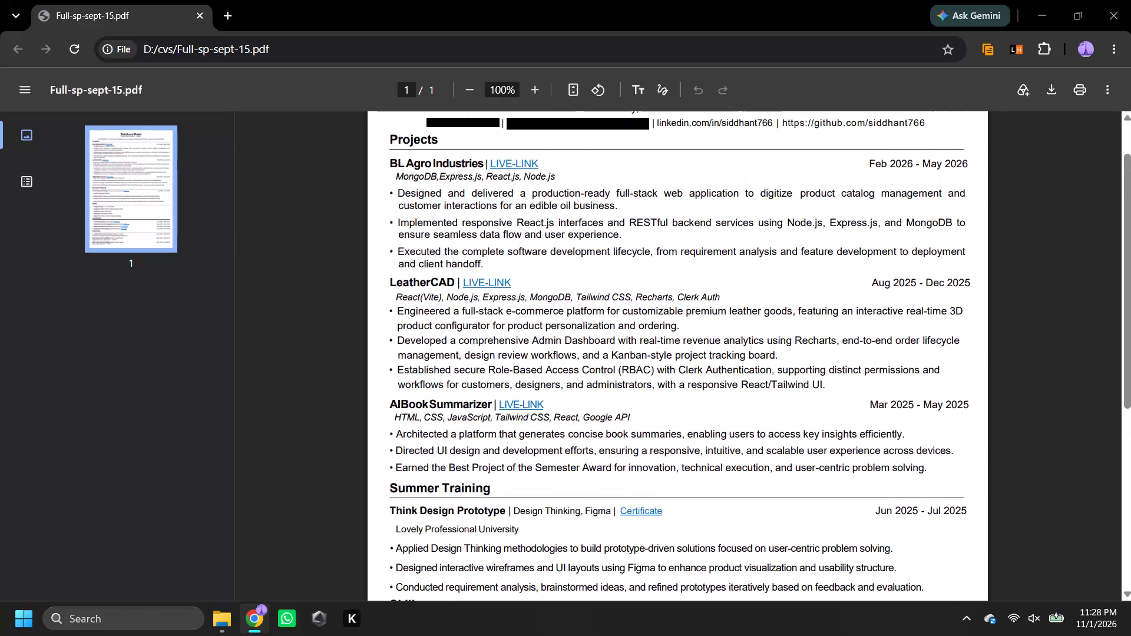
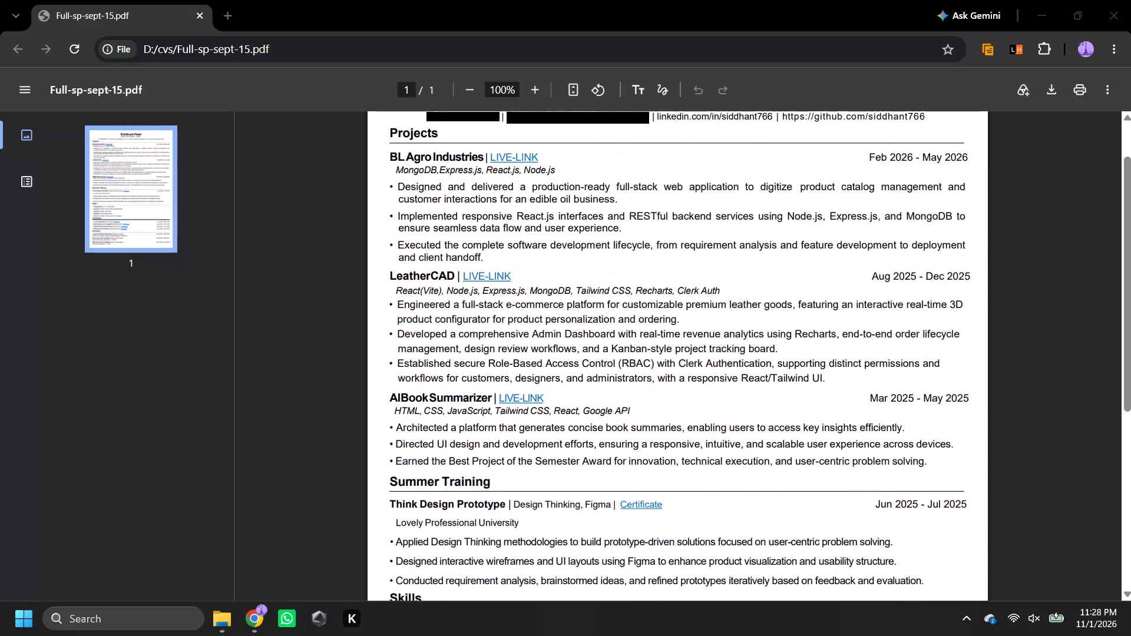
# Examine the résumé's Summer Training, Skills and Certificates sections below the projects.
pyautogui.scroll(-1, 914, 277)
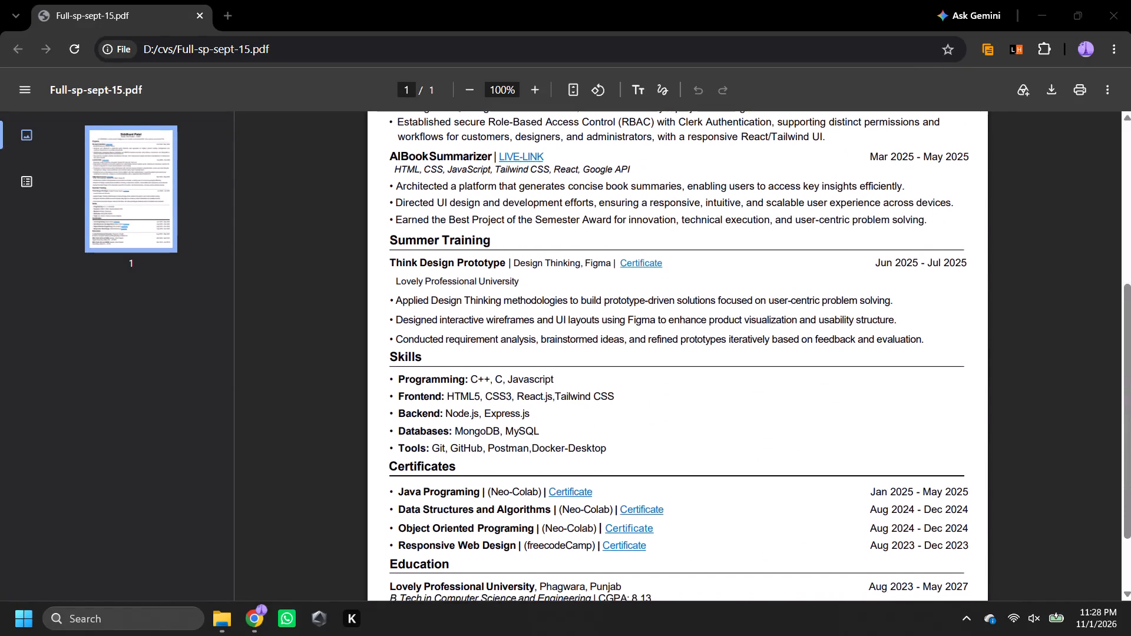
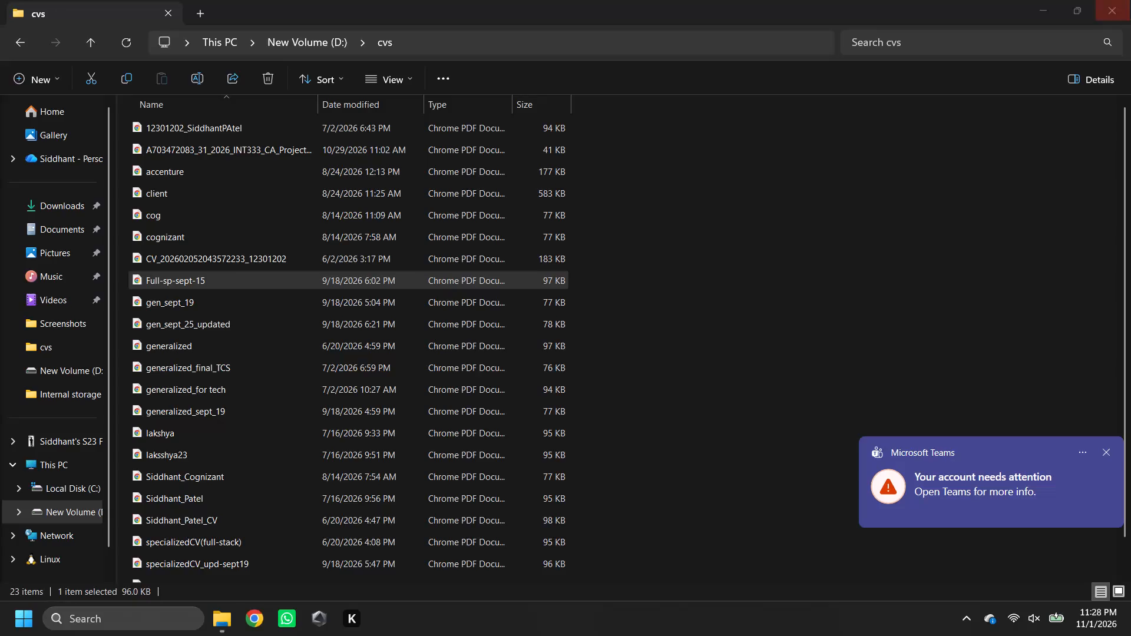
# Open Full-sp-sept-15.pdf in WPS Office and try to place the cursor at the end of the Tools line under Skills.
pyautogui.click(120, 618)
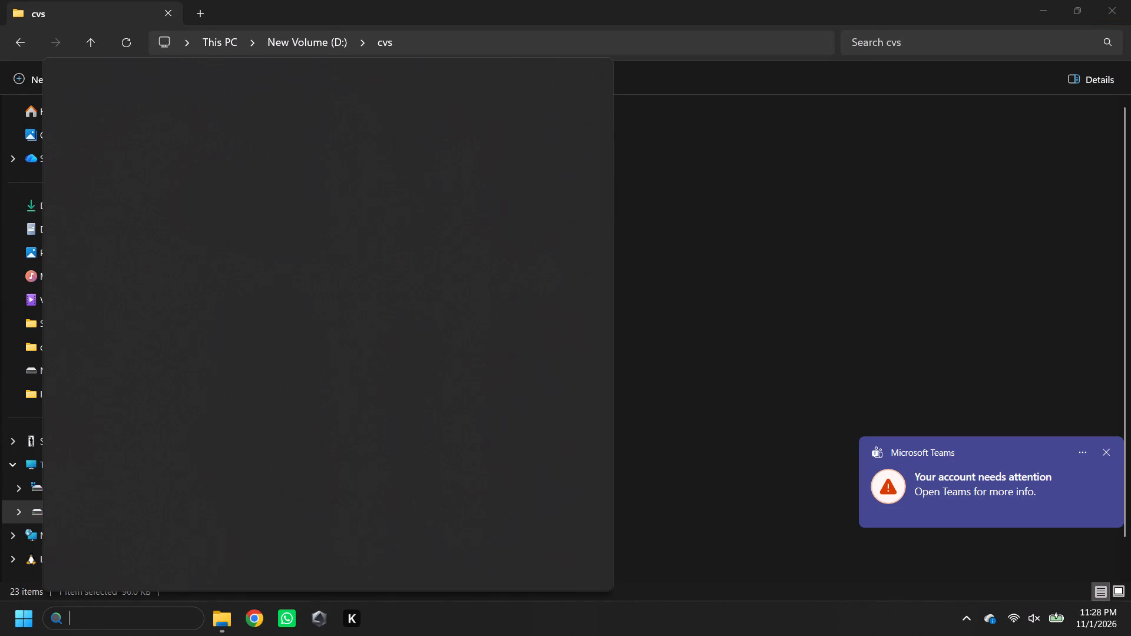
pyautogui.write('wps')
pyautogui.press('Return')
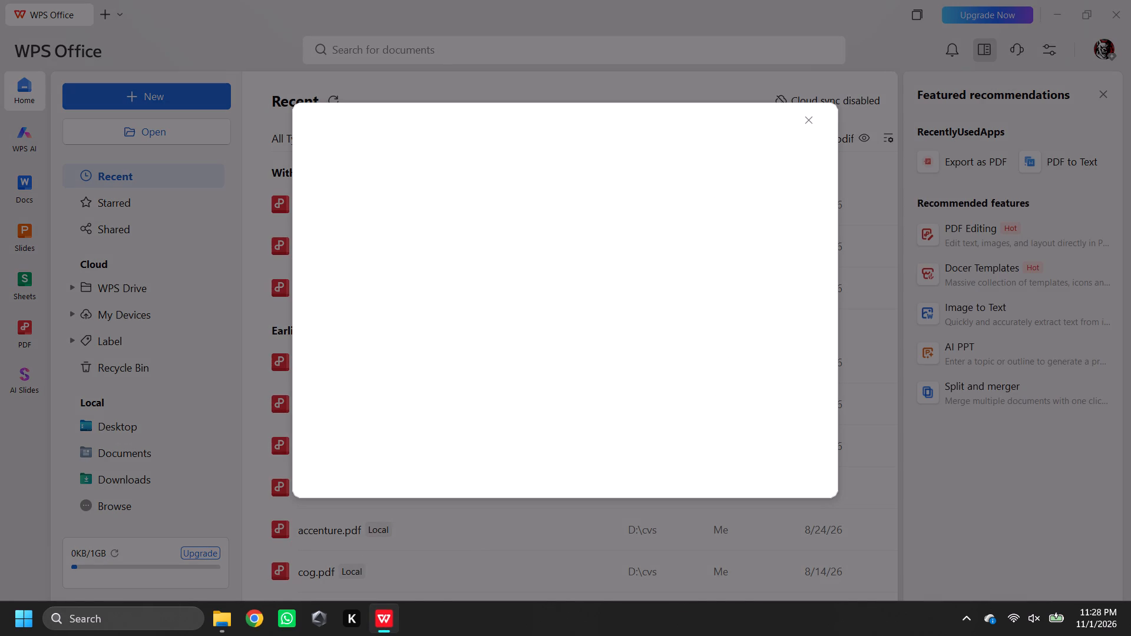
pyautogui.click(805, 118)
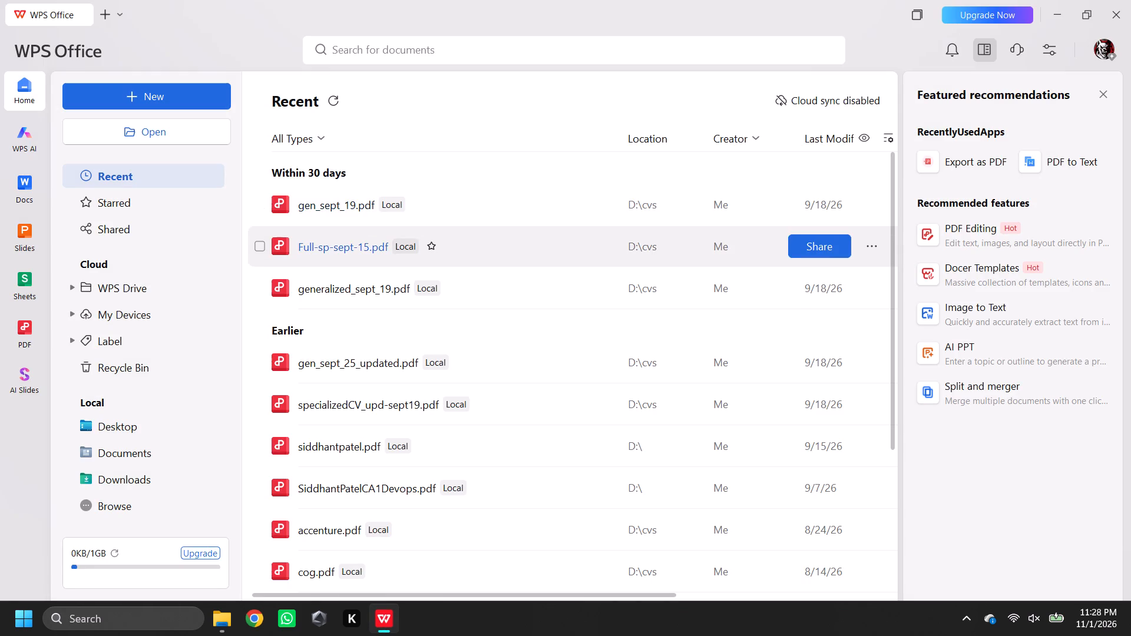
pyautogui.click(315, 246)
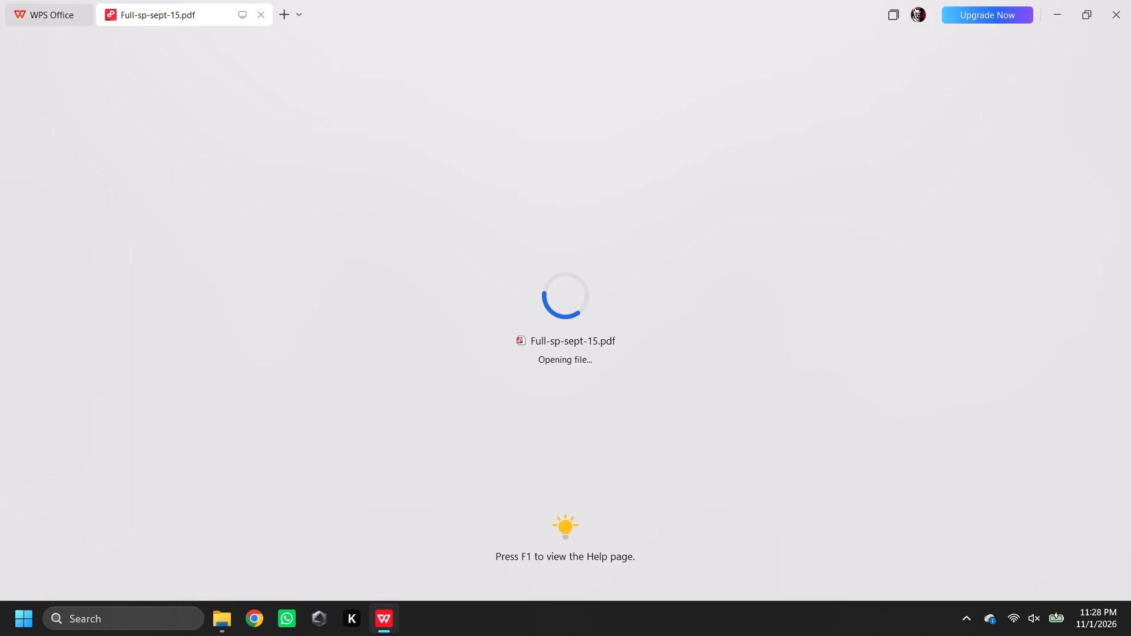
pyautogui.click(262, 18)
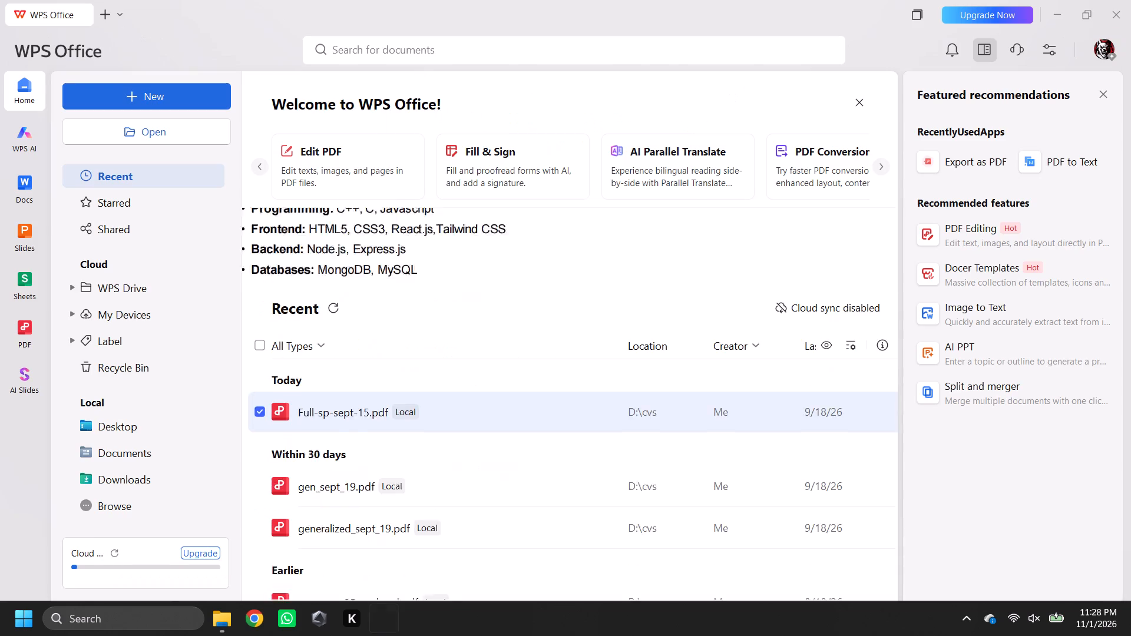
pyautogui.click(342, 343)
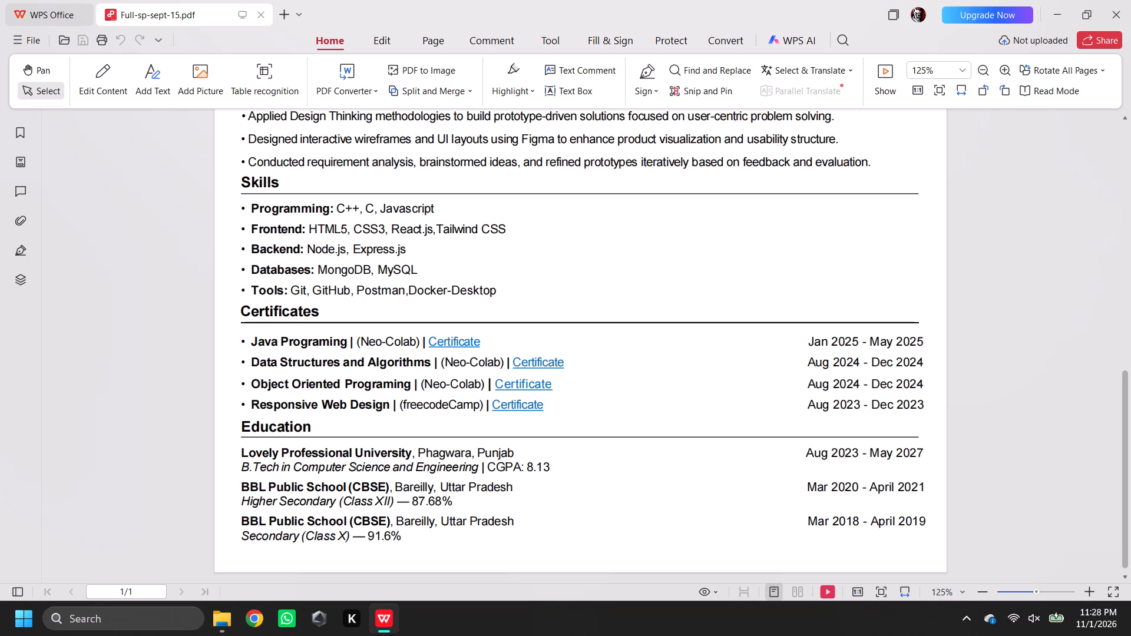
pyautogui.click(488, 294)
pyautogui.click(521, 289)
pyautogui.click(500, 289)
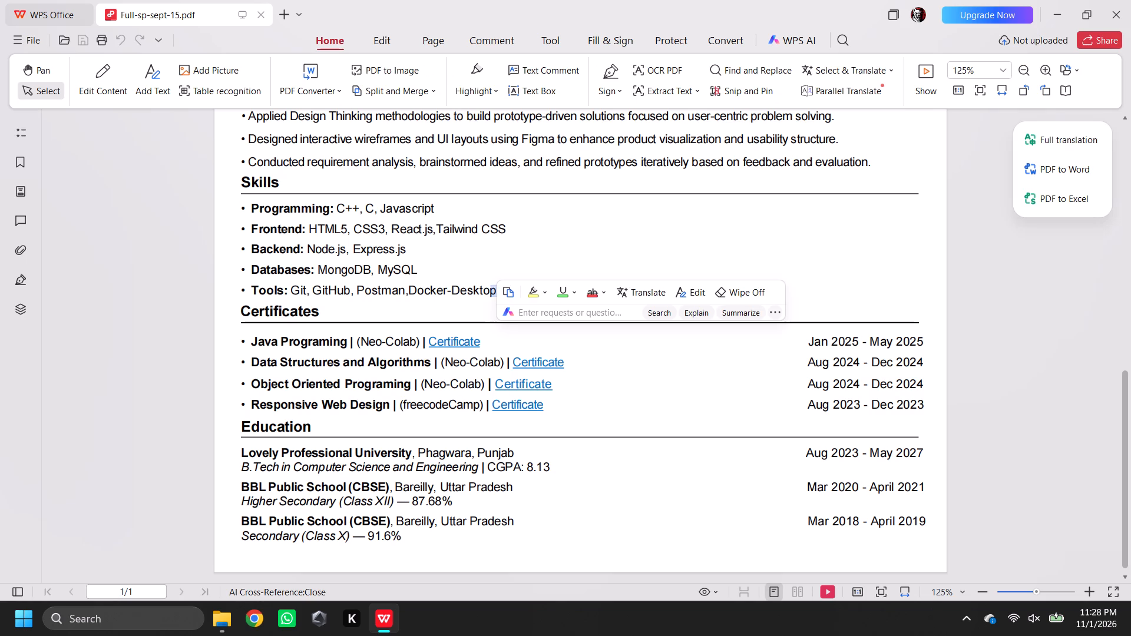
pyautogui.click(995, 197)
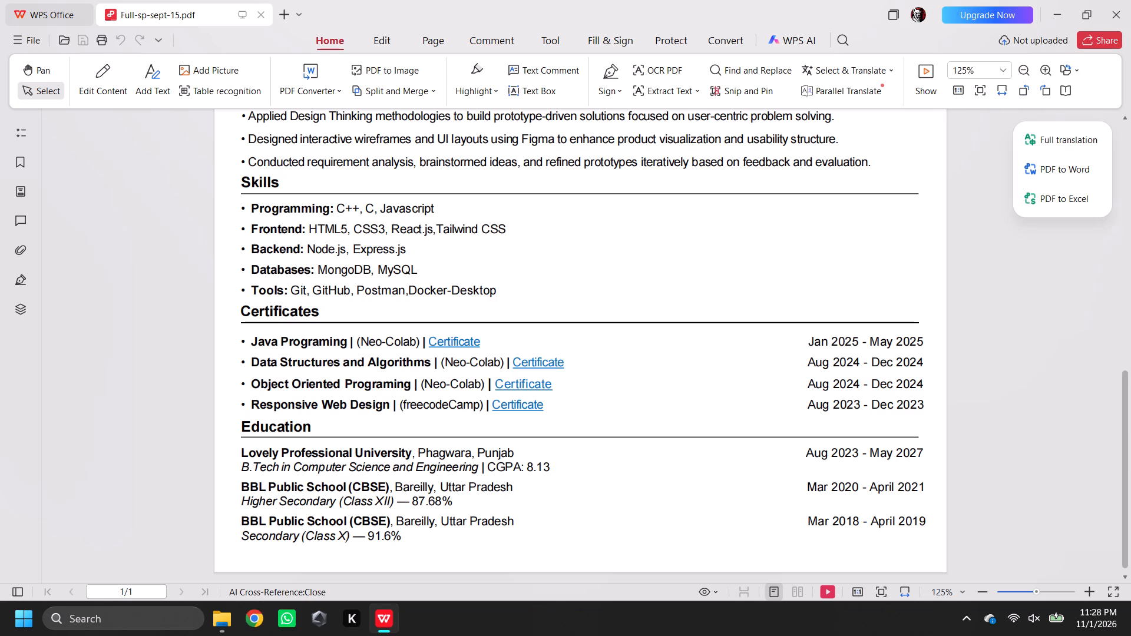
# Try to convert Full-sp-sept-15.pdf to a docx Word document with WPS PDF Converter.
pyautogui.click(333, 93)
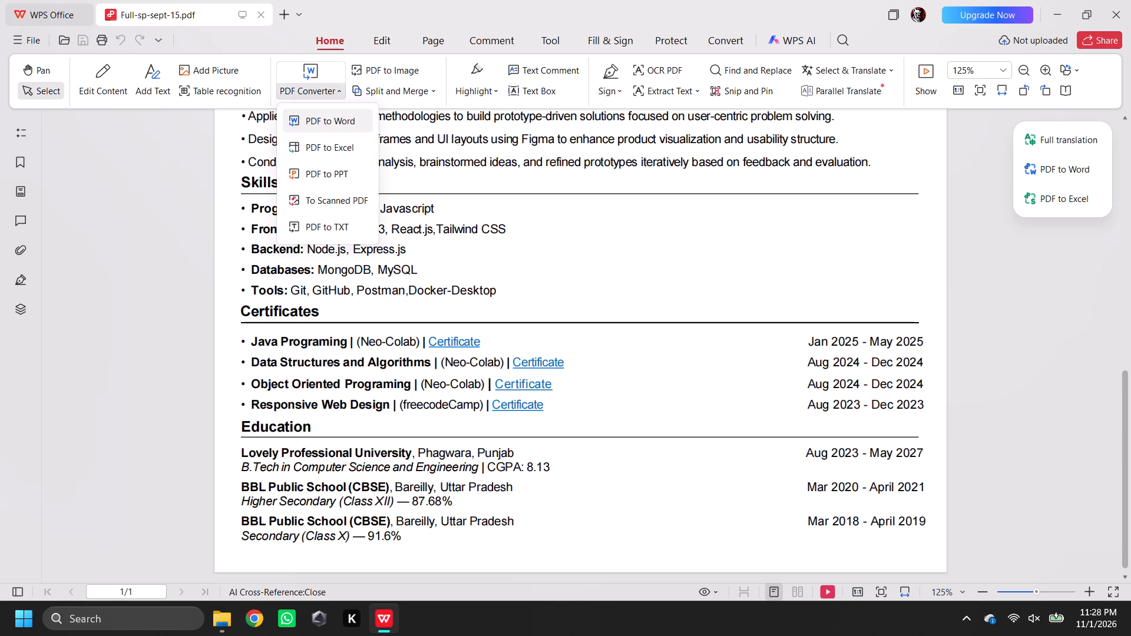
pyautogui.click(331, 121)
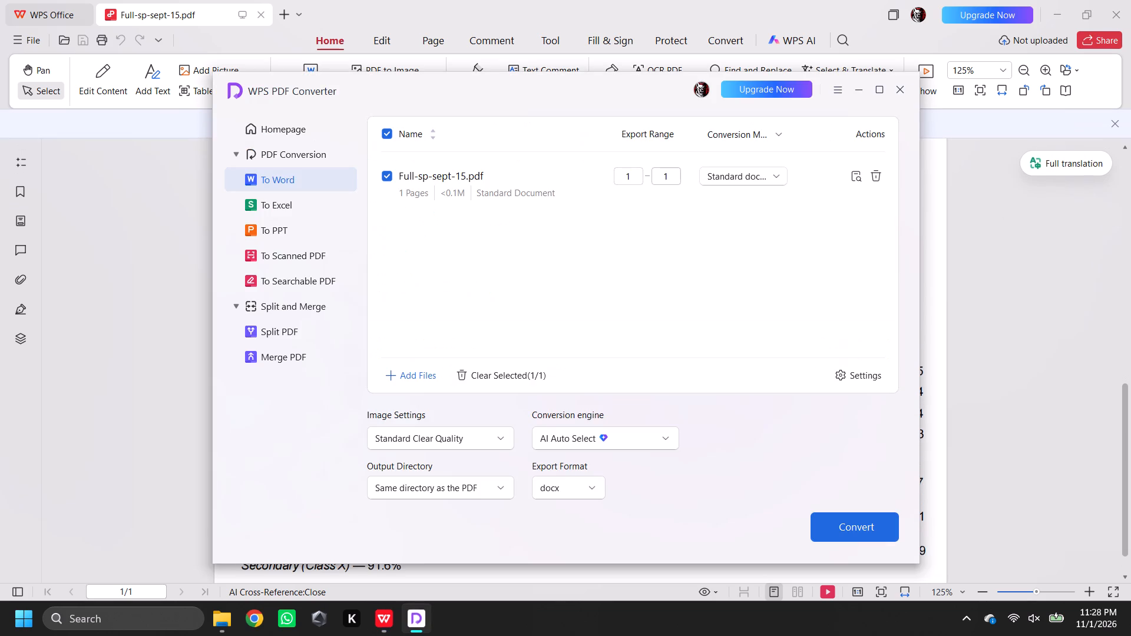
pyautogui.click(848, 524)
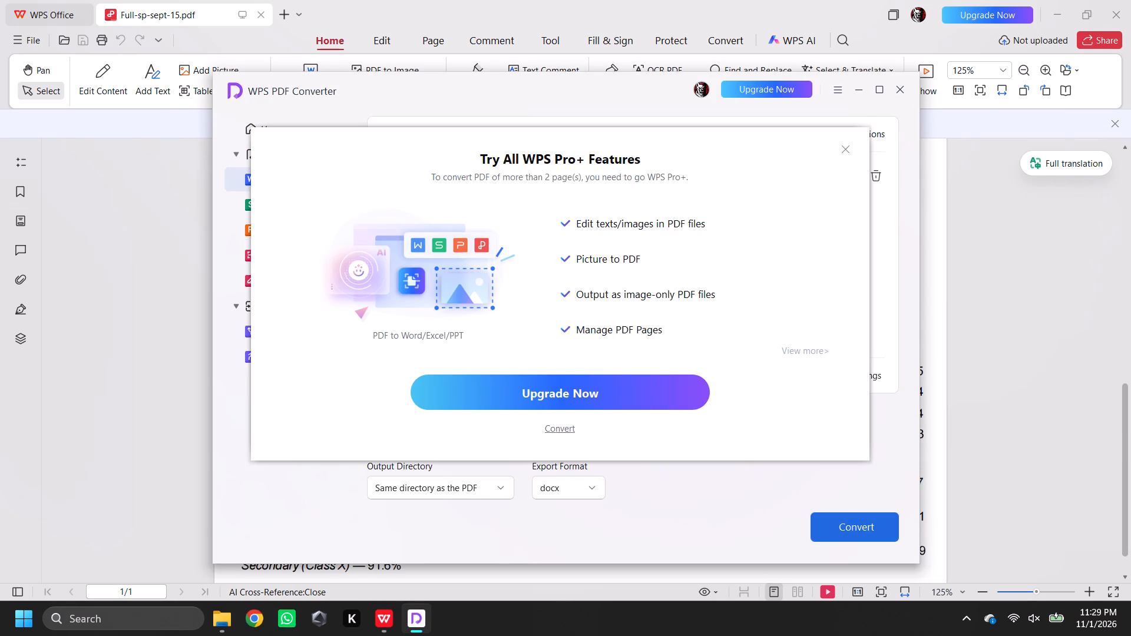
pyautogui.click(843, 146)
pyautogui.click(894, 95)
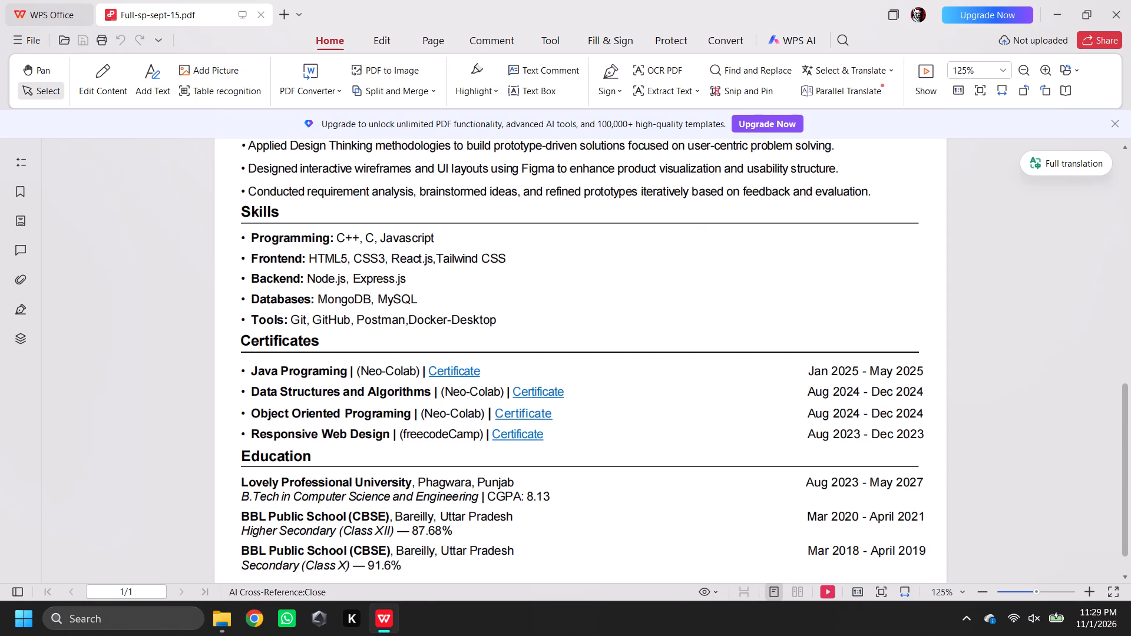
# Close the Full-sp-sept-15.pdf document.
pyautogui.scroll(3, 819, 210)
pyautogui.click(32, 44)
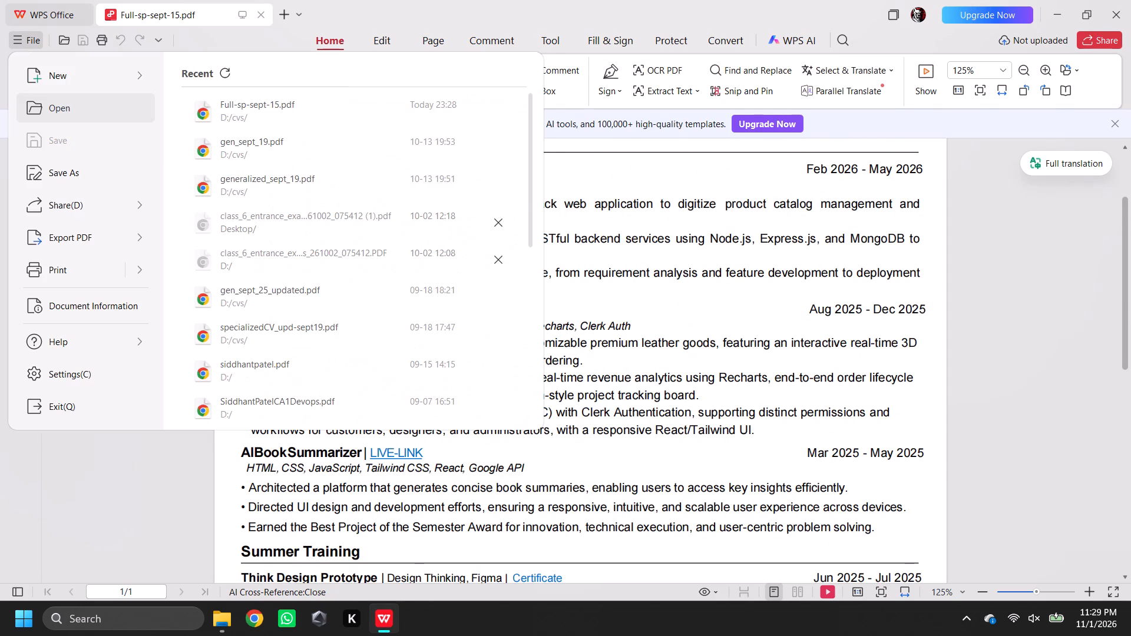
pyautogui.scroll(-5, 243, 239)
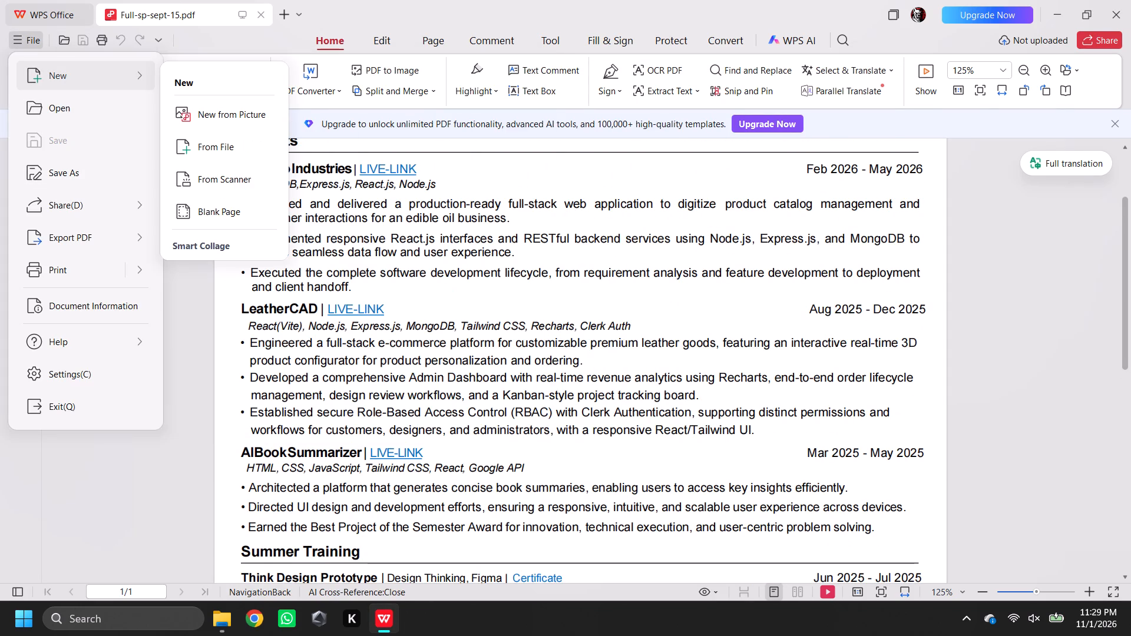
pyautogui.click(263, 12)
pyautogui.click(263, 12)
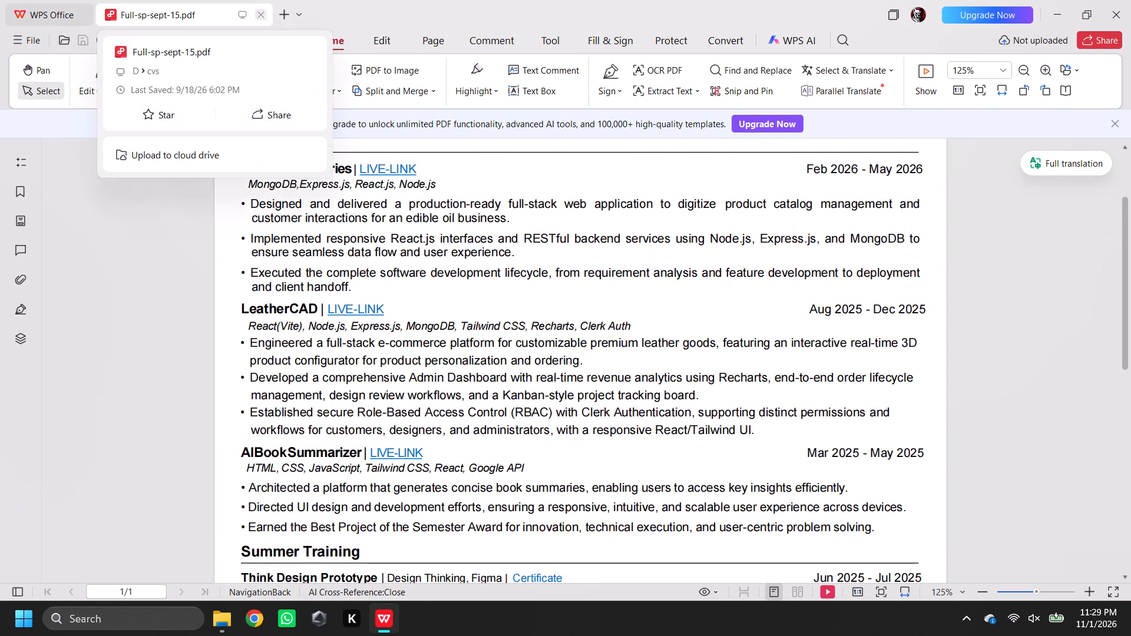
# Look through the list of recent files, dismiss the welcome banner and close WPS Office.
pyautogui.scroll(-3, 376, 234)
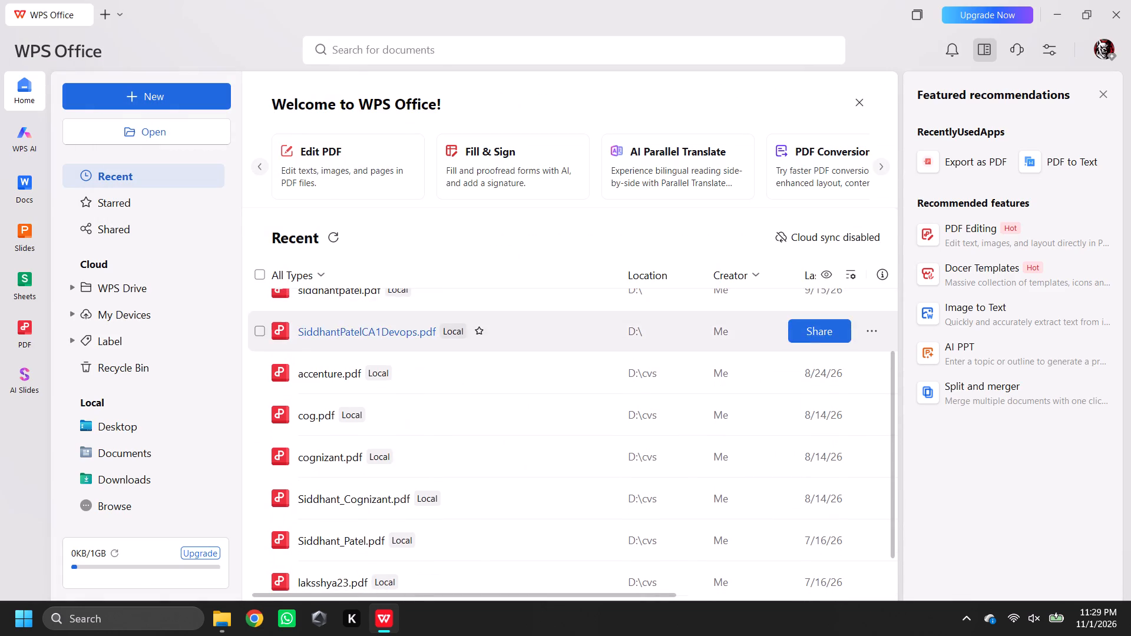
pyautogui.scroll(-5, 383, 327)
pyautogui.scroll(-1, 366, 514)
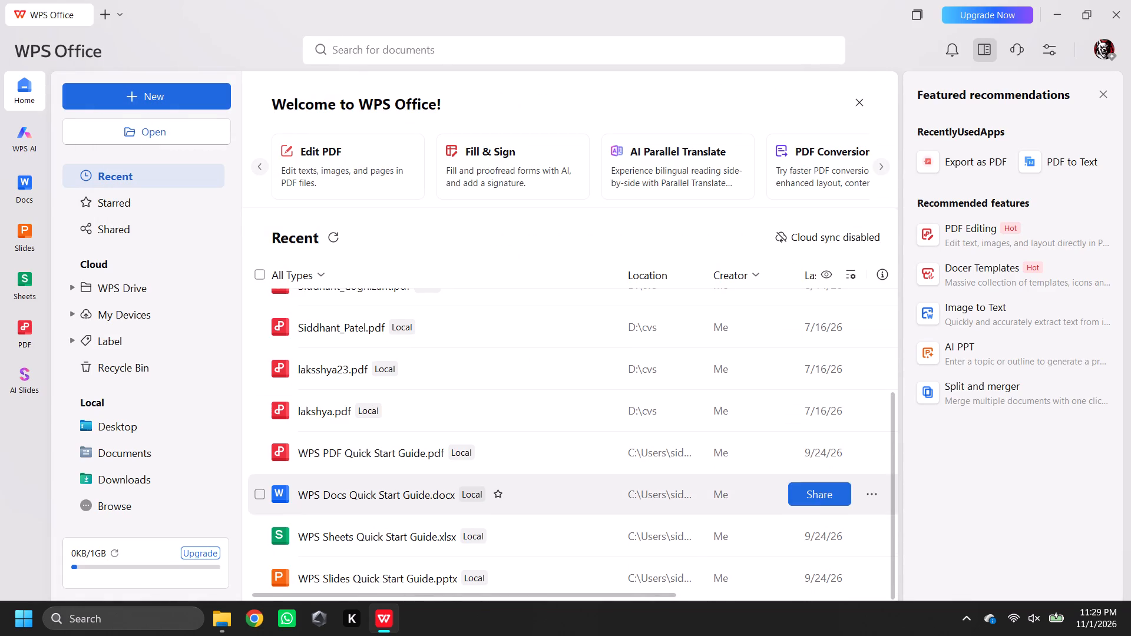
pyautogui.scroll(-3, 369, 506)
pyautogui.scroll(13, 366, 514)
pyautogui.scroll(4, 315, 437)
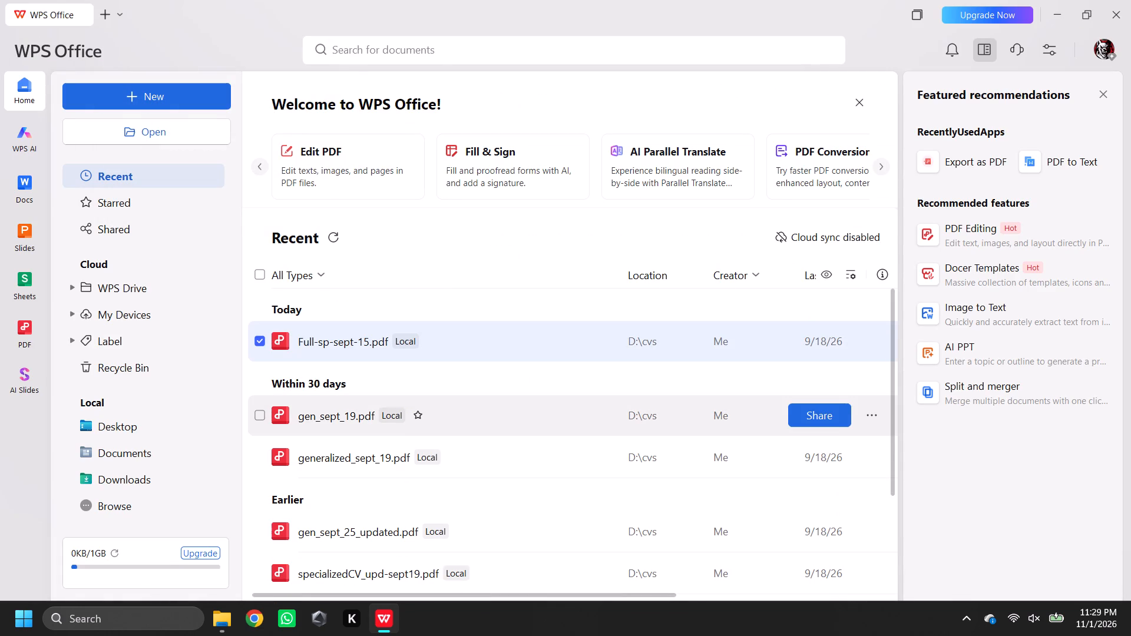
pyautogui.click(854, 102)
pyautogui.click(1130, 0)
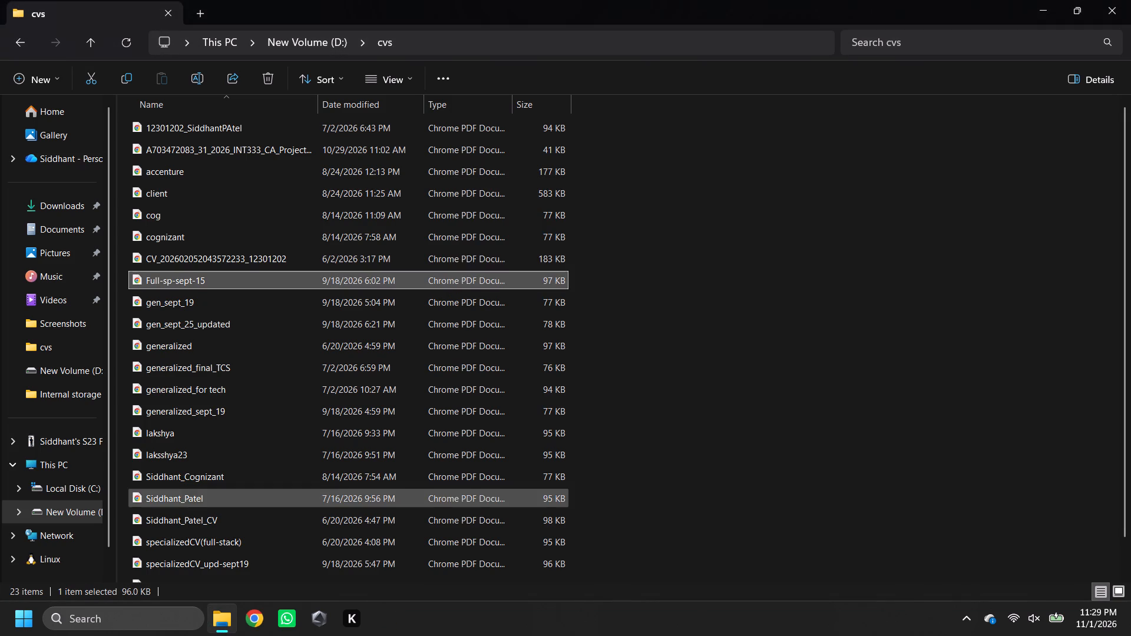
# Switch to Chrome, search Google for a PDF to Word converter and open iLovePDF's conversion page.
pyautogui.click(261, 606)
pyautogui.click(355, 369)
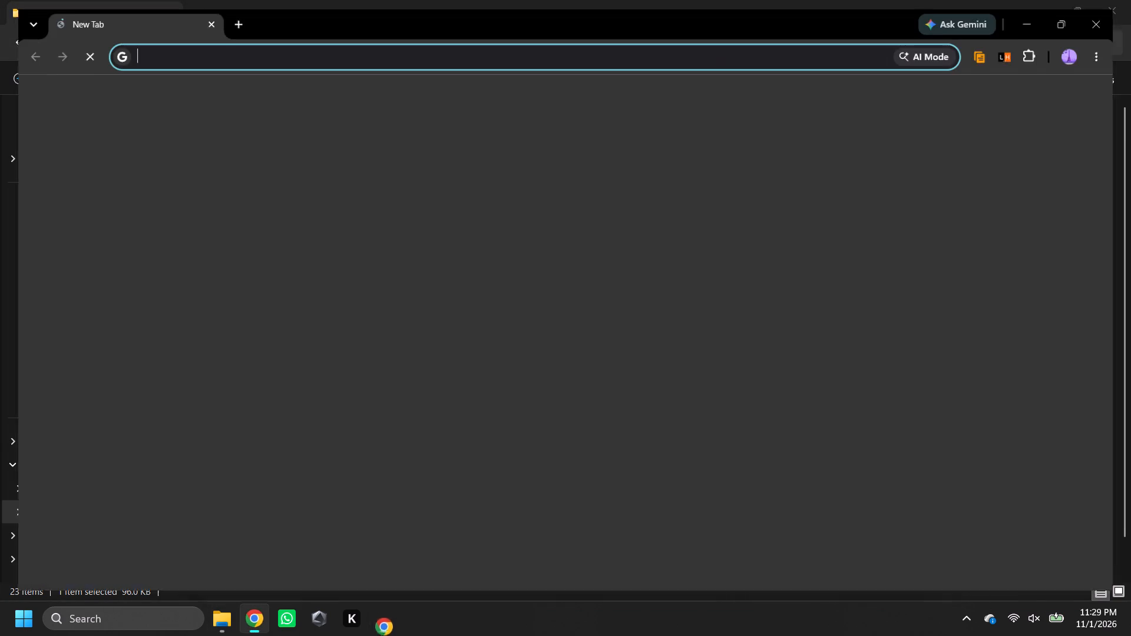
pyautogui.write('pdf to wo')
pyautogui.press('Return')
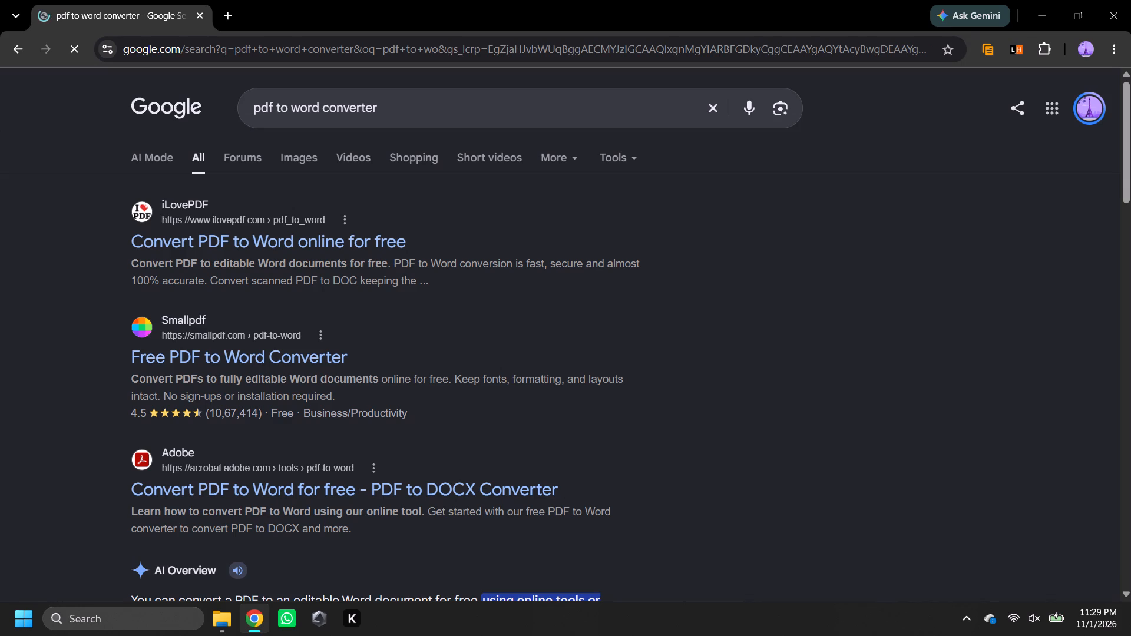
pyautogui.click(329, 244)
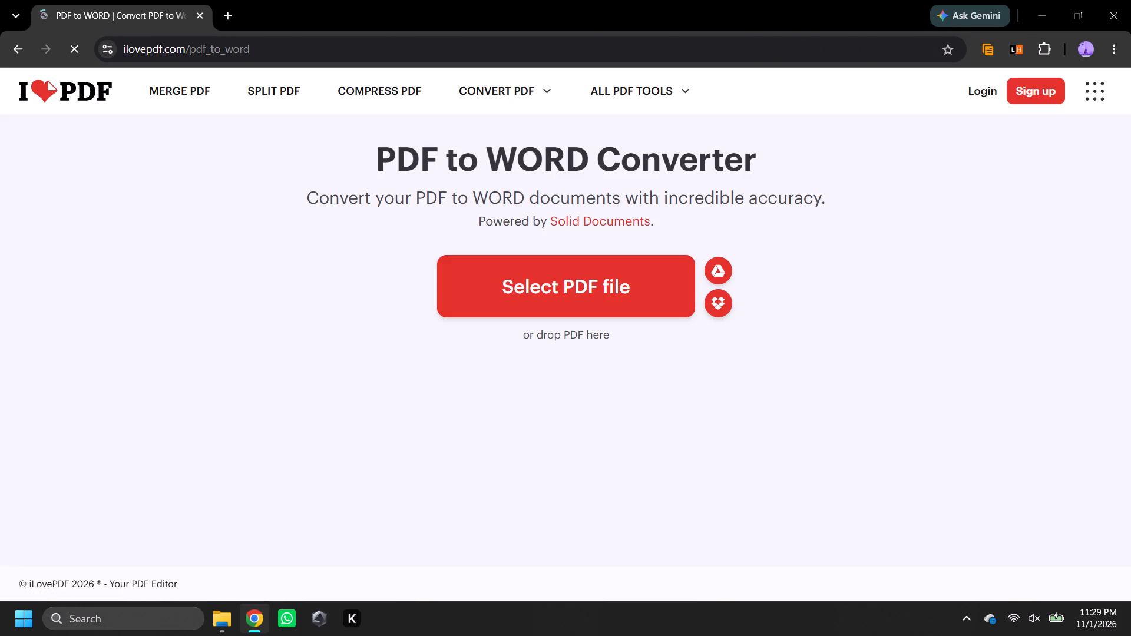
# Convert Full-sp-sept-15 from the cvs folder on drive D to Word and download the resulting document.
pyautogui.click(441, 274)
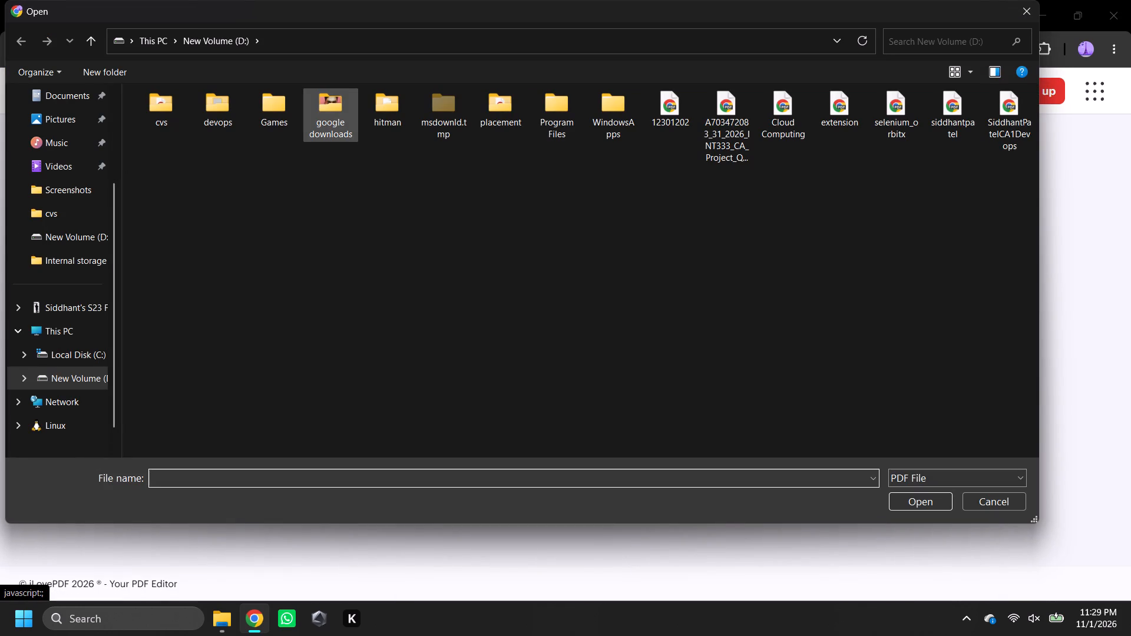
pyautogui.doubleClick(184, 112)
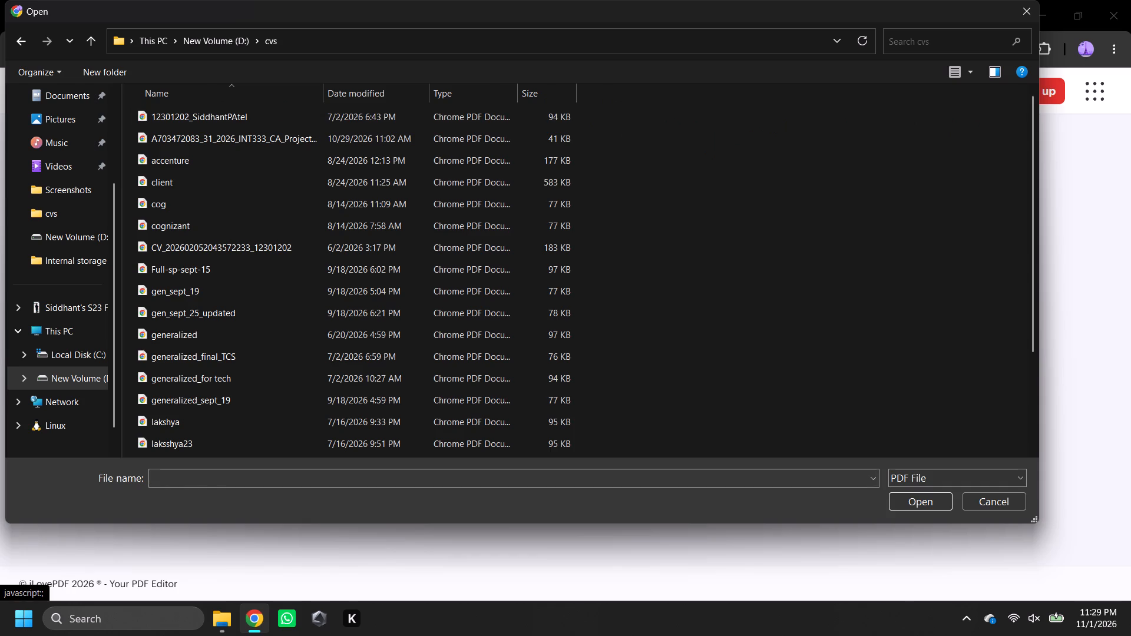
pyautogui.click(260, 266)
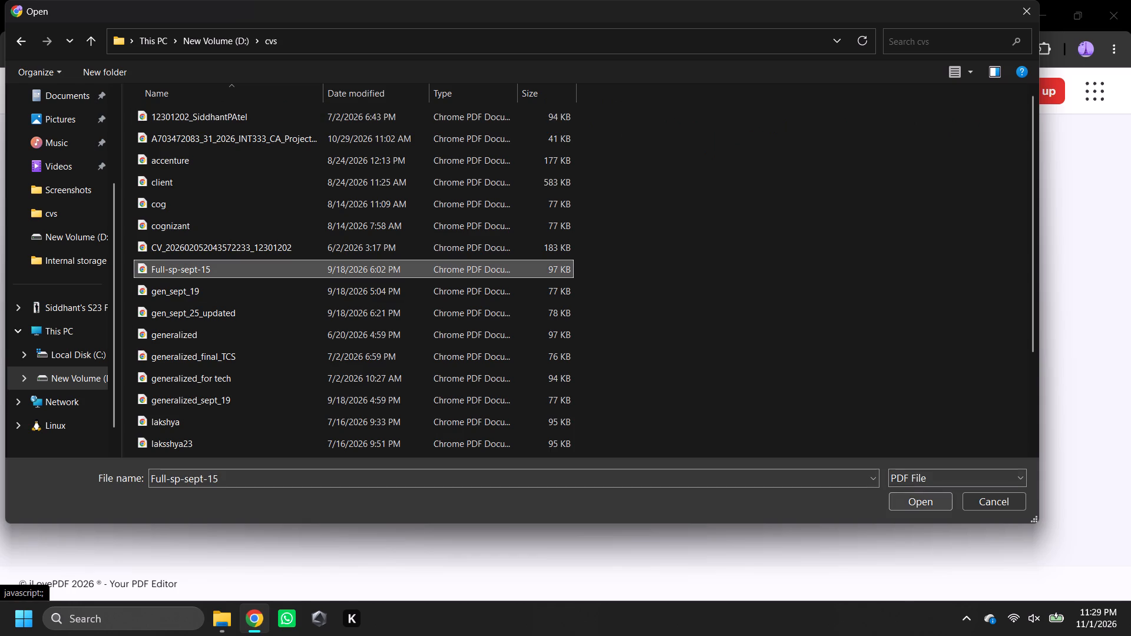
pyautogui.click(937, 501)
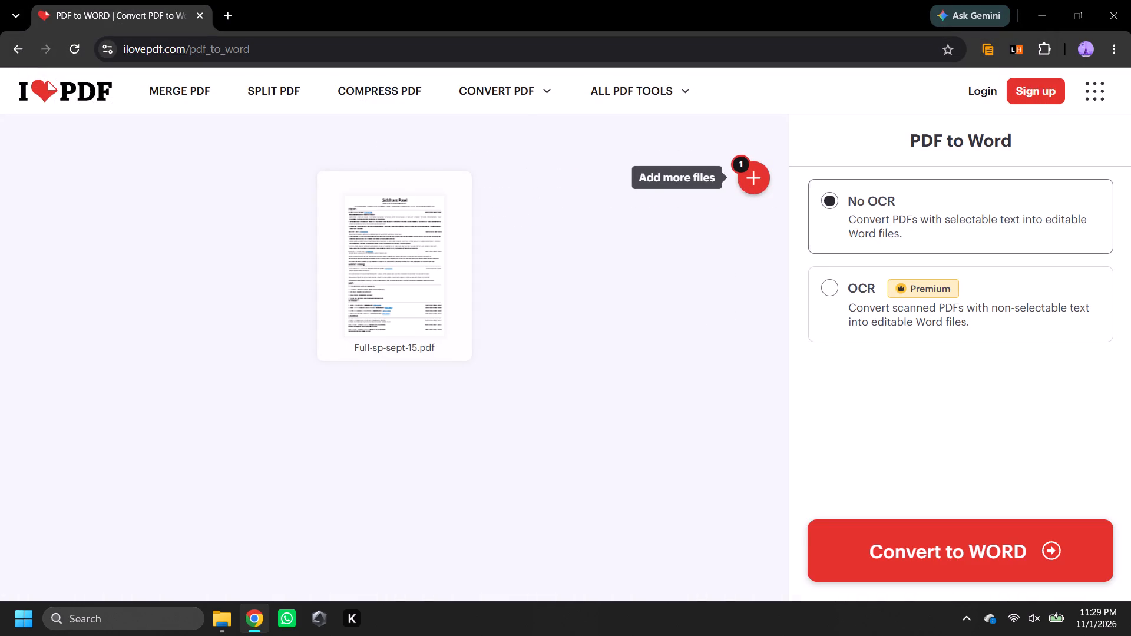
pyautogui.click(923, 544)
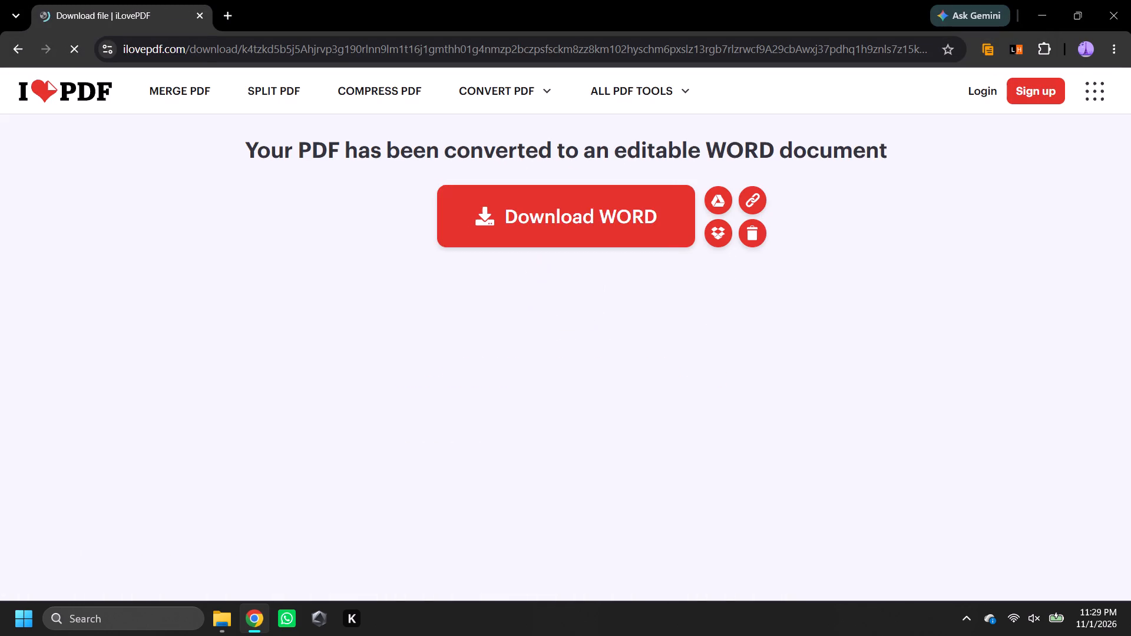
pyautogui.click(634, 213)
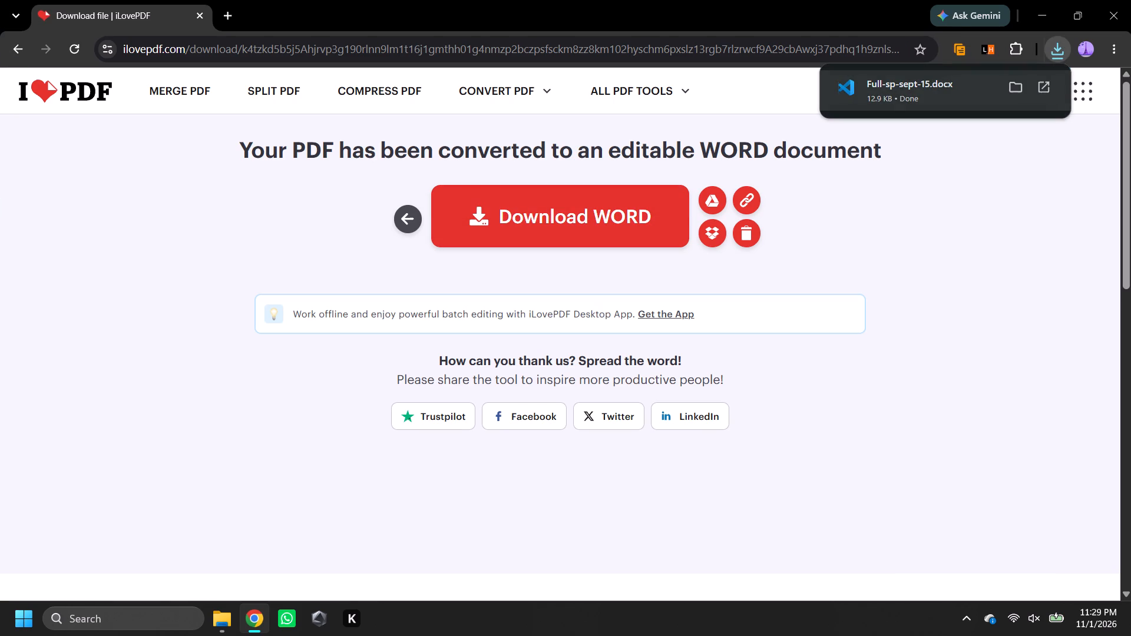
# Open WPS Office again.
pyautogui.click(219, 631)
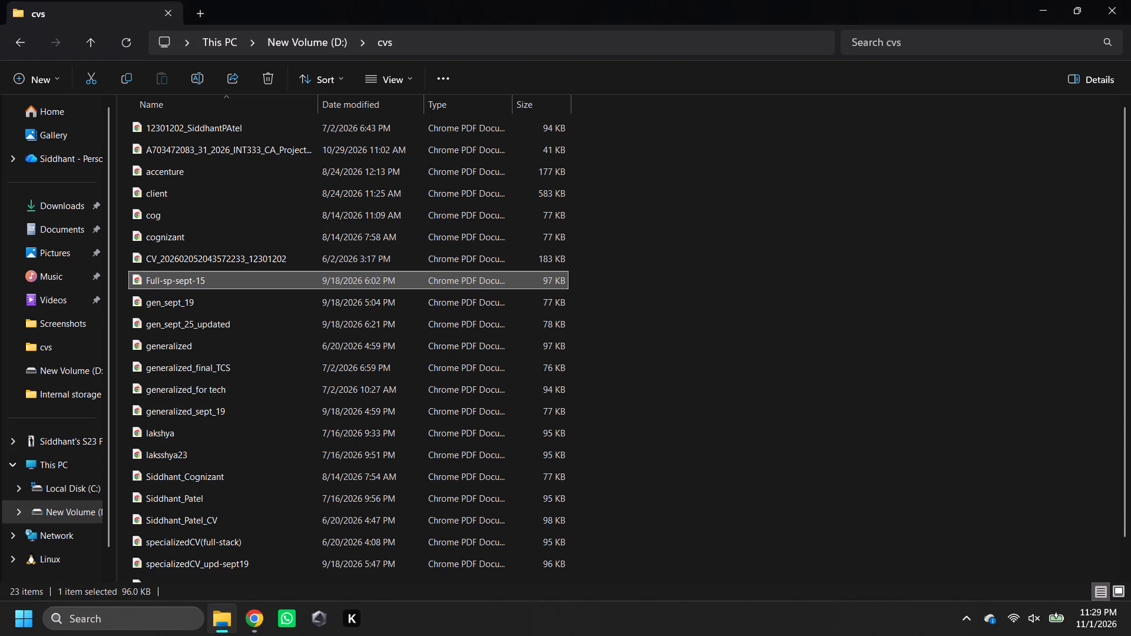
pyautogui.click(136, 619)
pyautogui.write('wps')
pyautogui.press('Return')
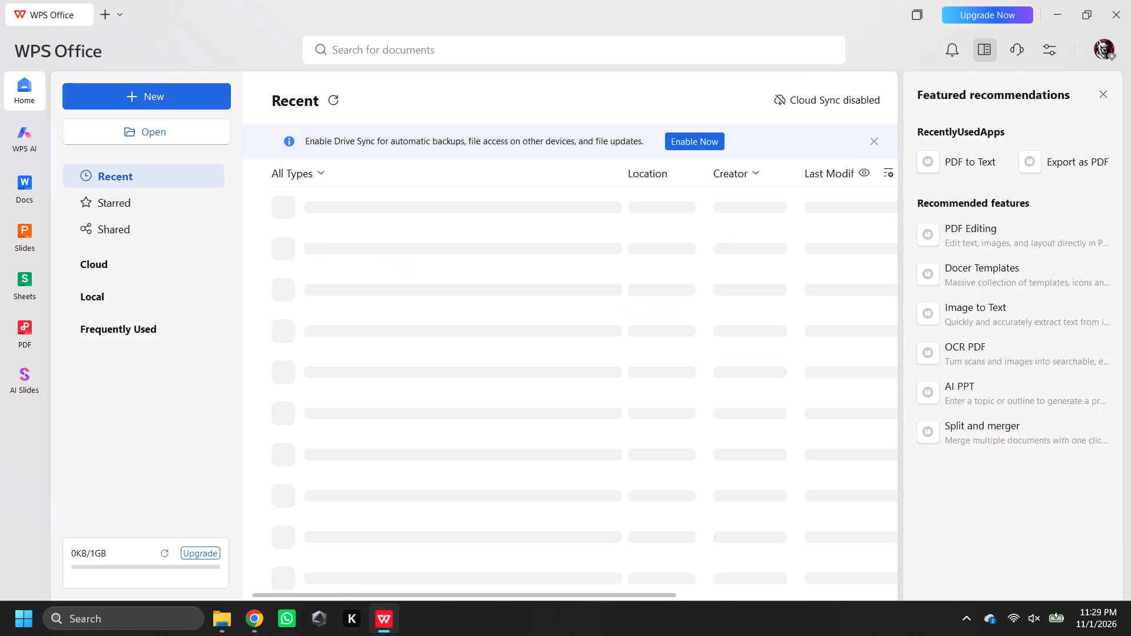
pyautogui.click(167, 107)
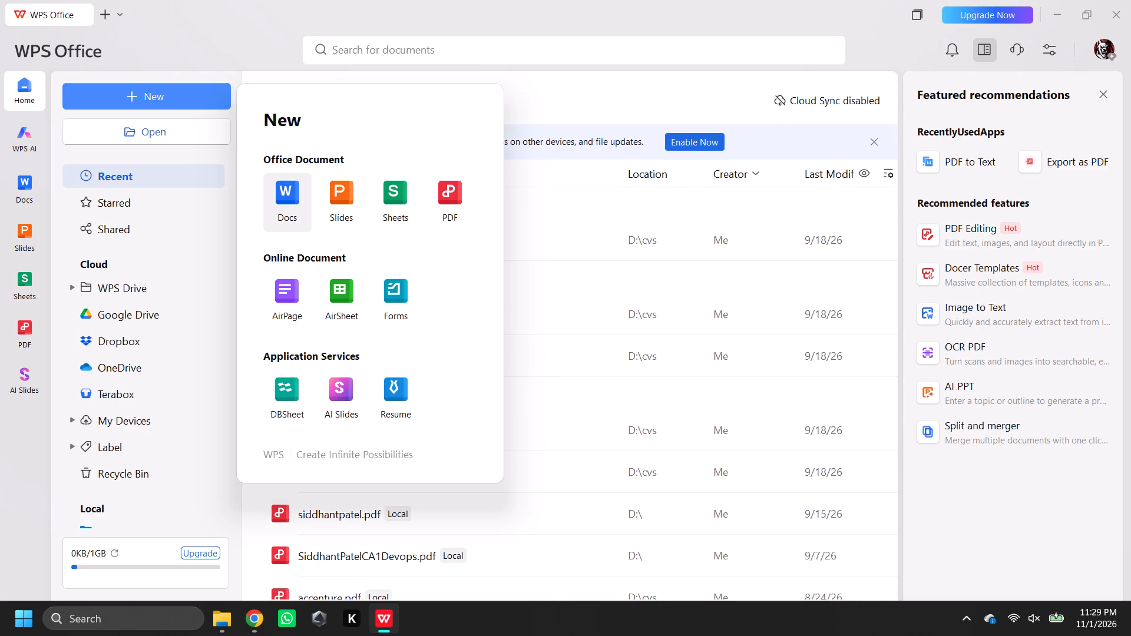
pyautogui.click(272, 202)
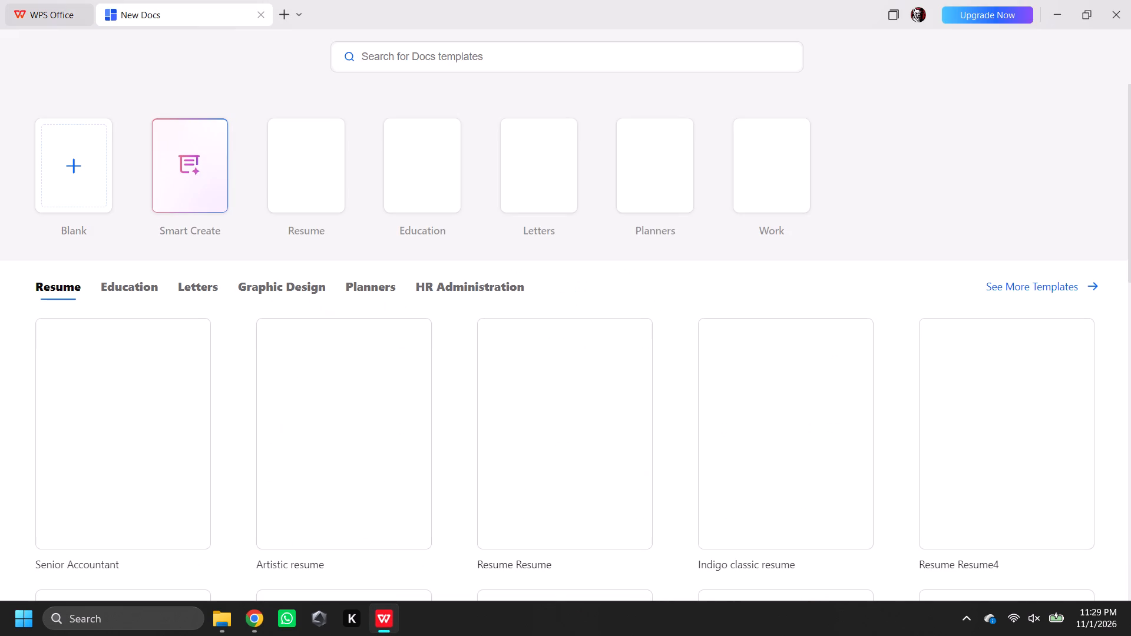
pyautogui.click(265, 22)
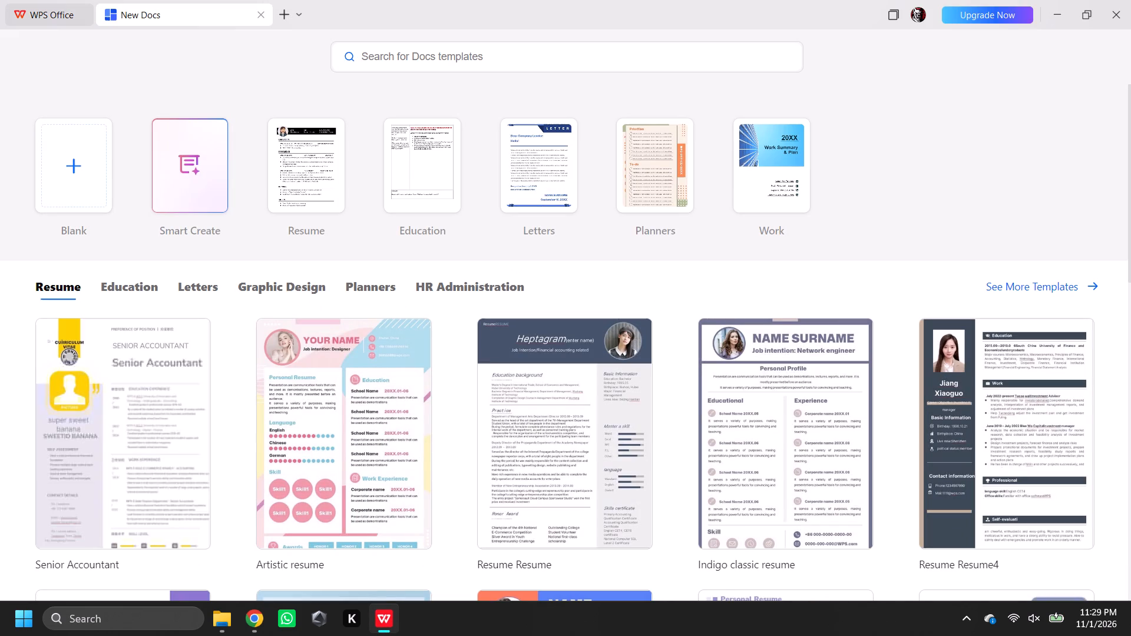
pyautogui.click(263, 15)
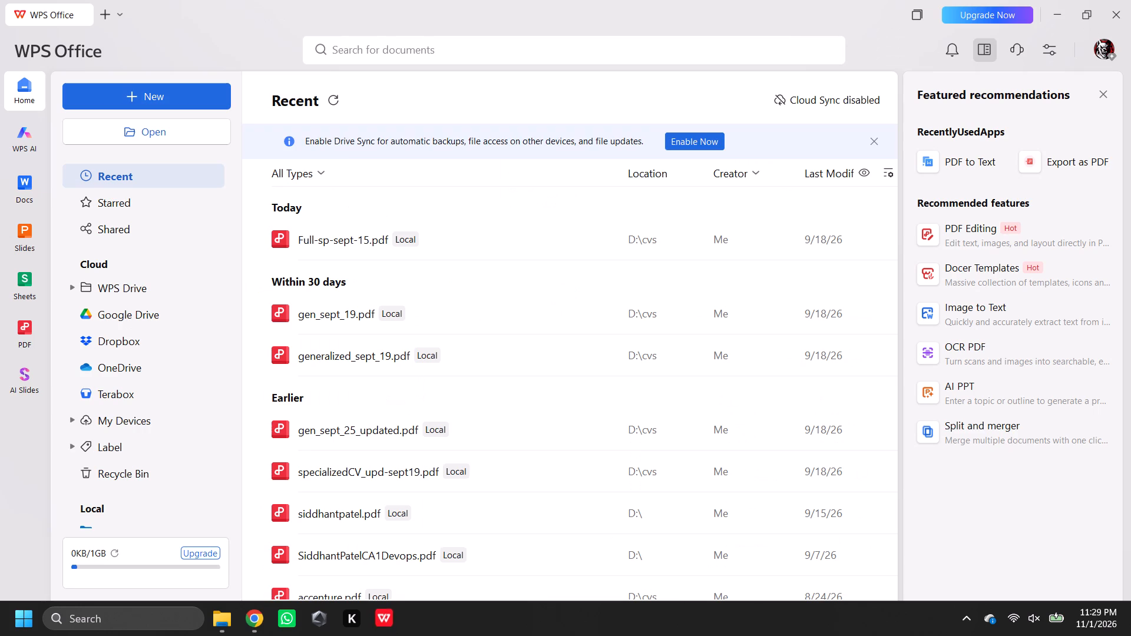
# Open the converted Full-sp-sept-15 Word document from the root of drive D in WPS Office.
pyautogui.click(216, 627)
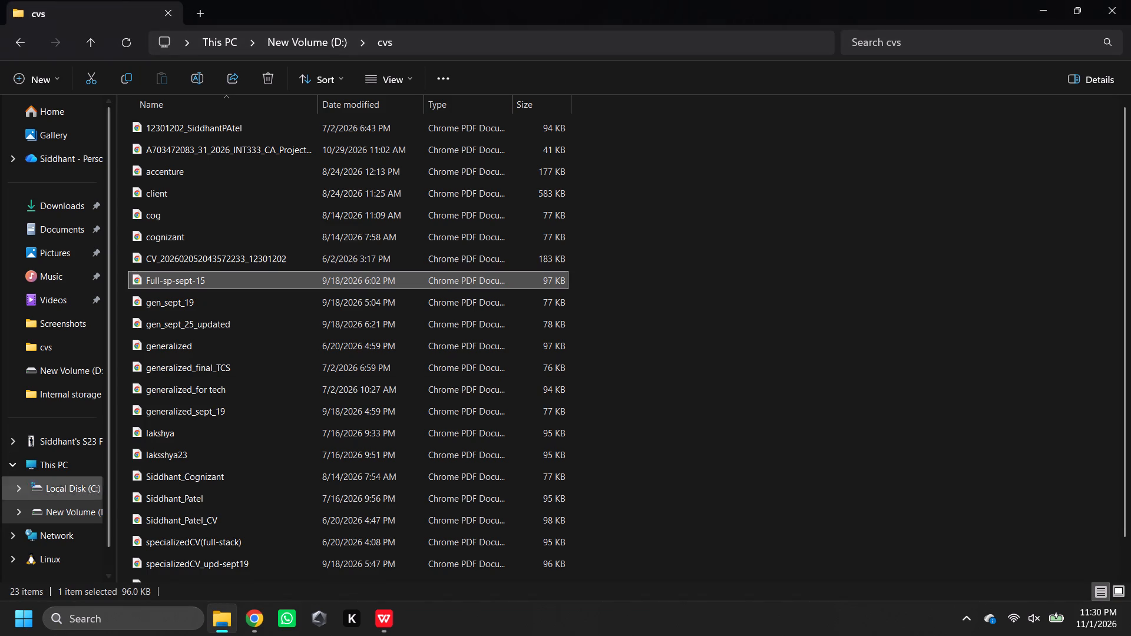
pyautogui.click(59, 516)
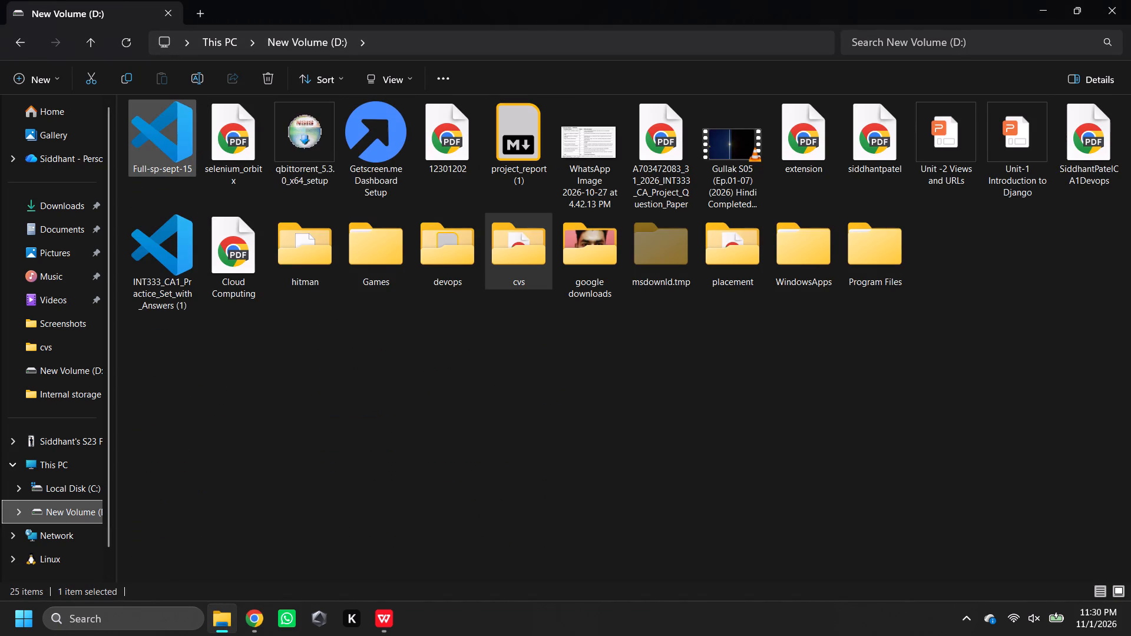
pyautogui.rightClick(163, 151)
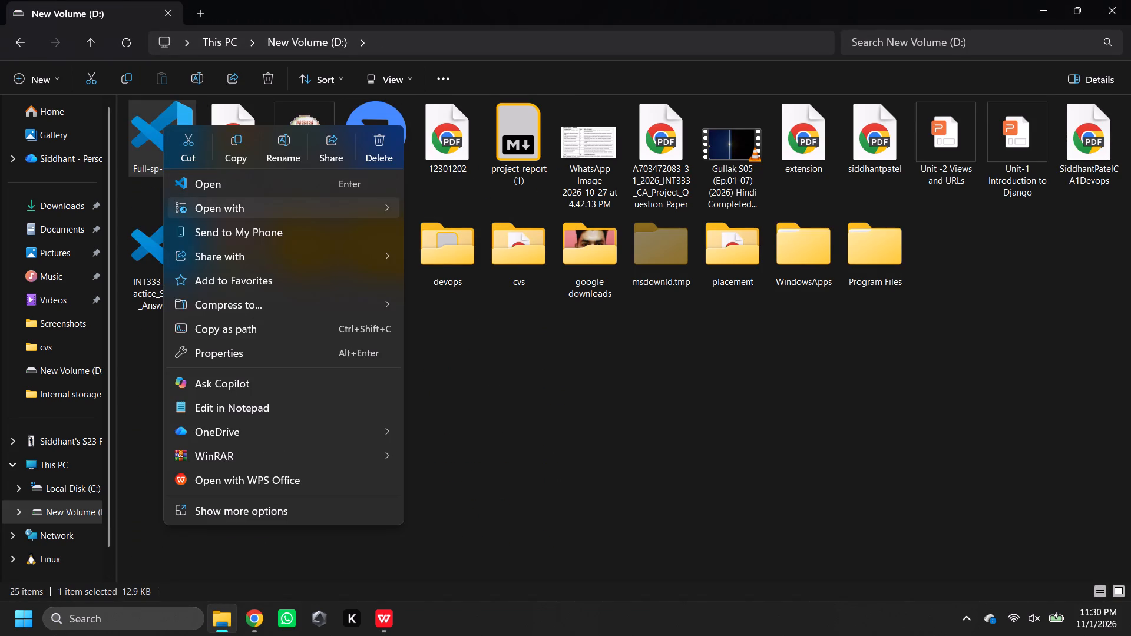
pyautogui.click(436, 255)
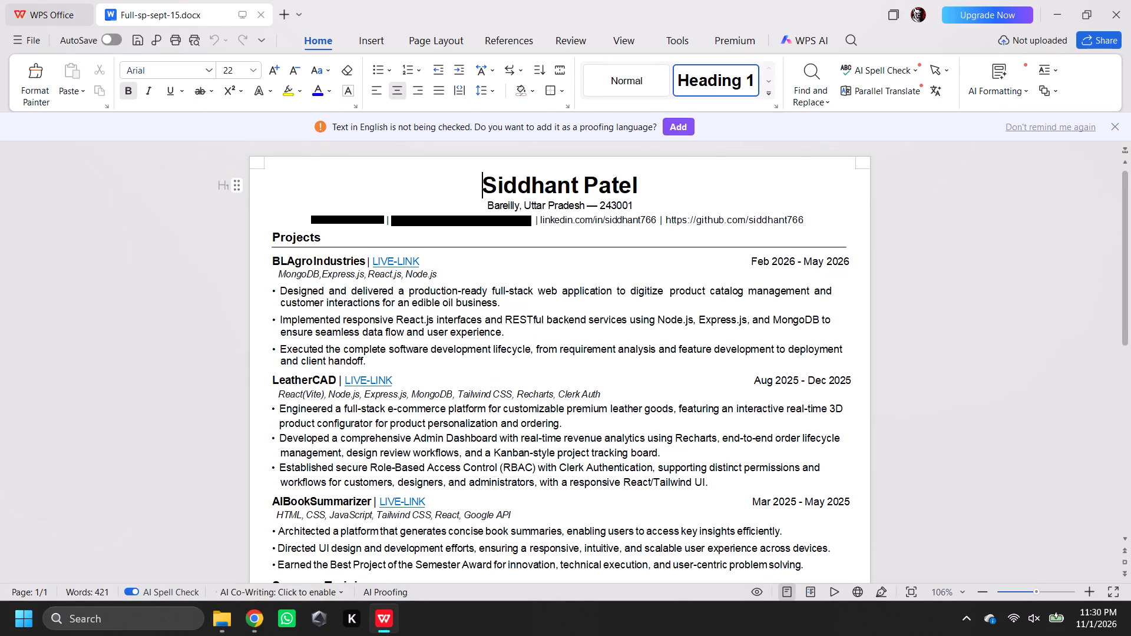
# Add ", Java" at the end of the Programming line under Skills and dismiss the writing suggestion.
pyautogui.scroll(-4, 603, 310)
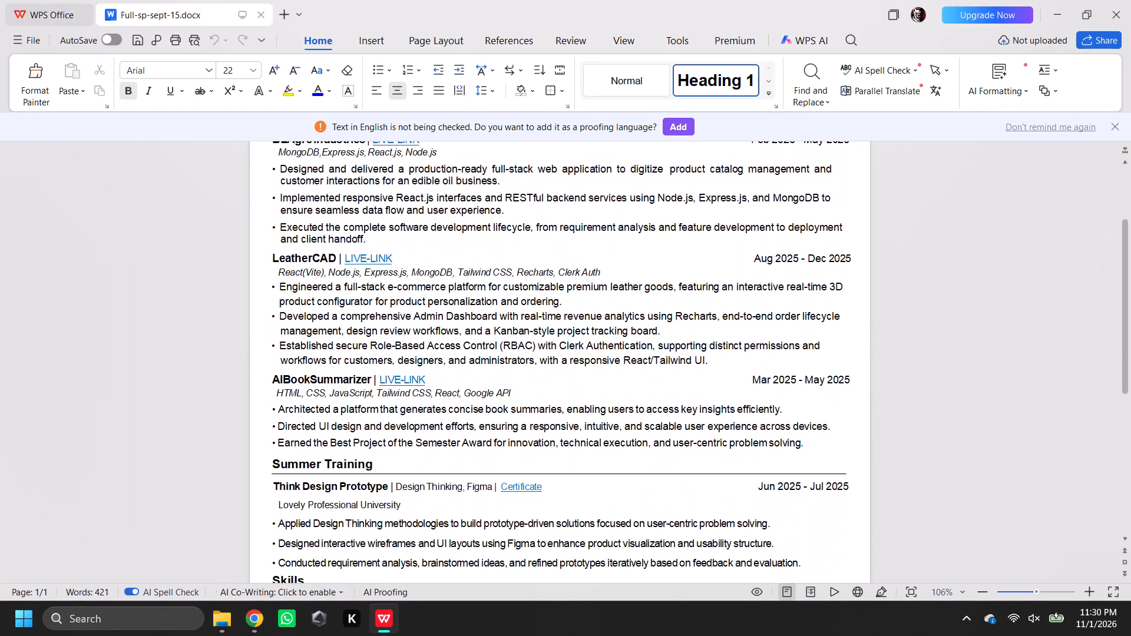
pyautogui.scroll(-2, 603, 310)
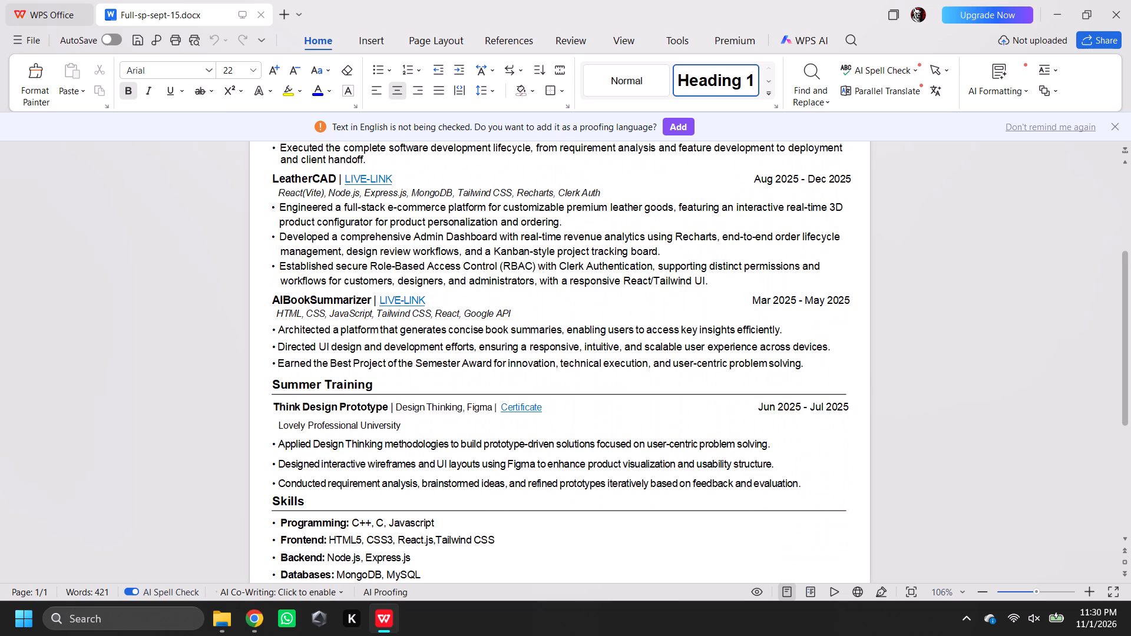
pyautogui.scroll(-3, 603, 310)
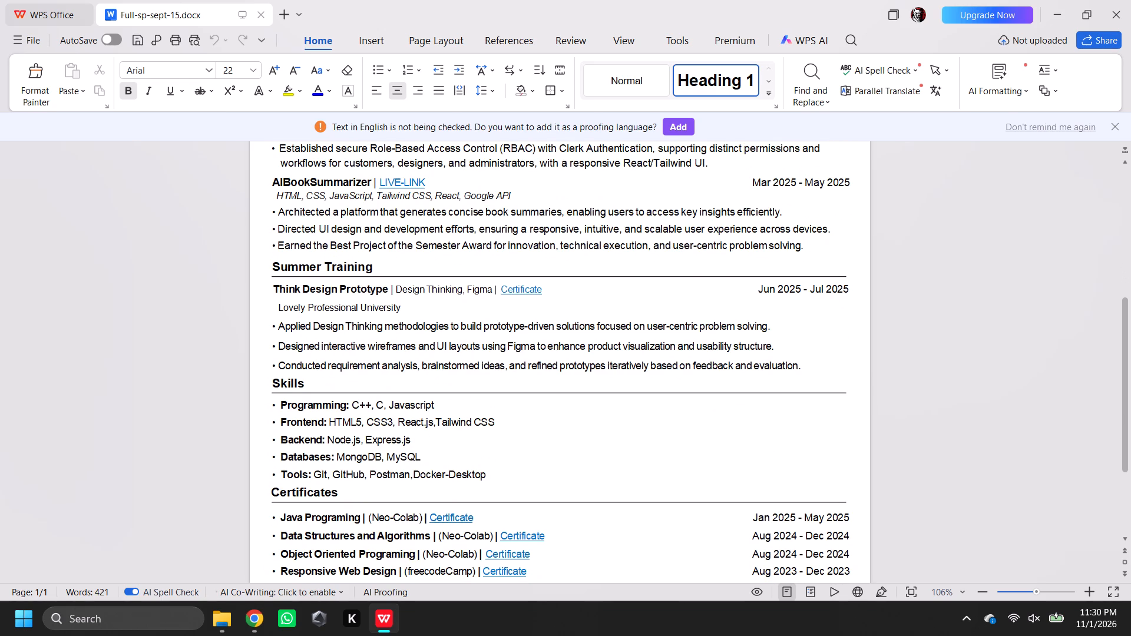
pyautogui.click(464, 404)
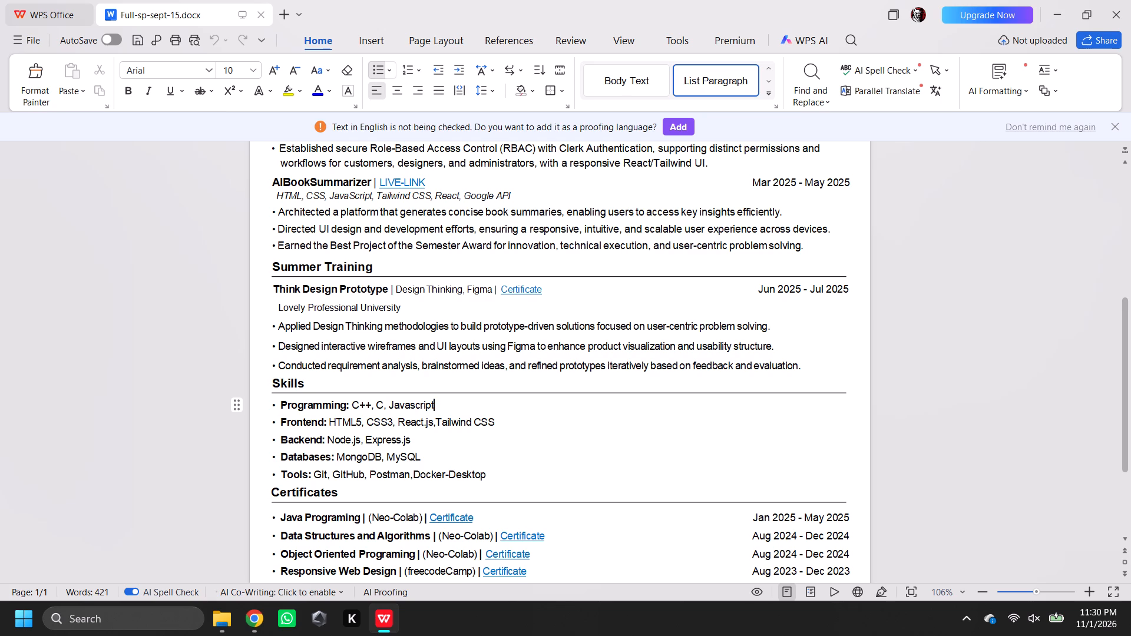
pyautogui.write(', Java')
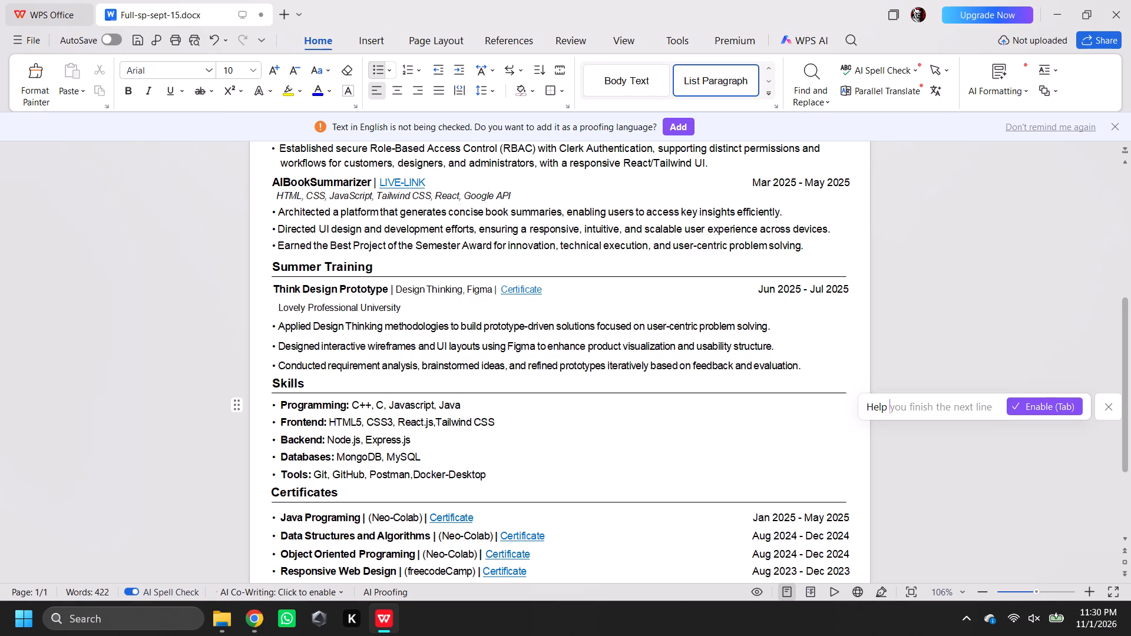
pyautogui.click(1108, 405)
# Add a comma after Docker-Desktop at the end of the Tools line under Skills.
pyautogui.scroll(-3, 656, 422)
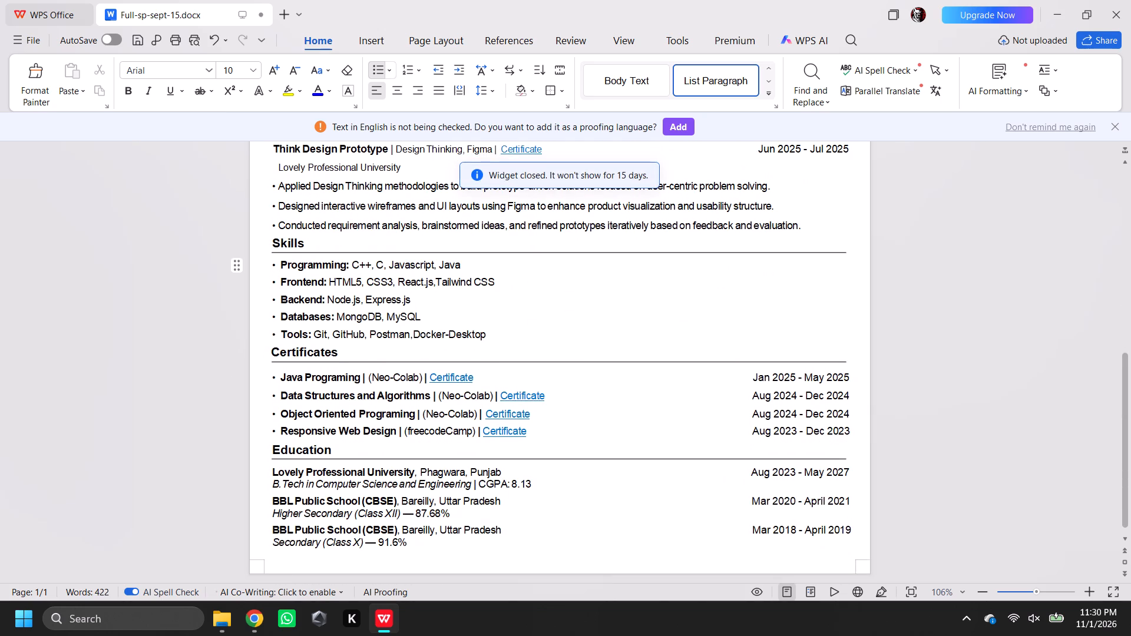
pyautogui.scroll(-1, 656, 422)
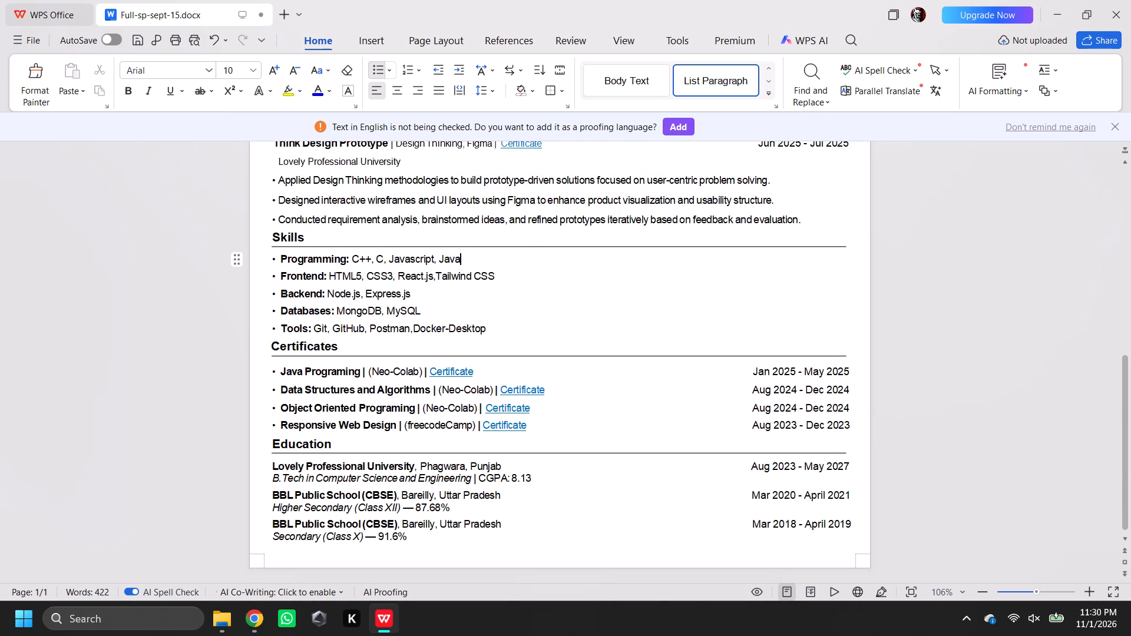
pyautogui.click(510, 325)
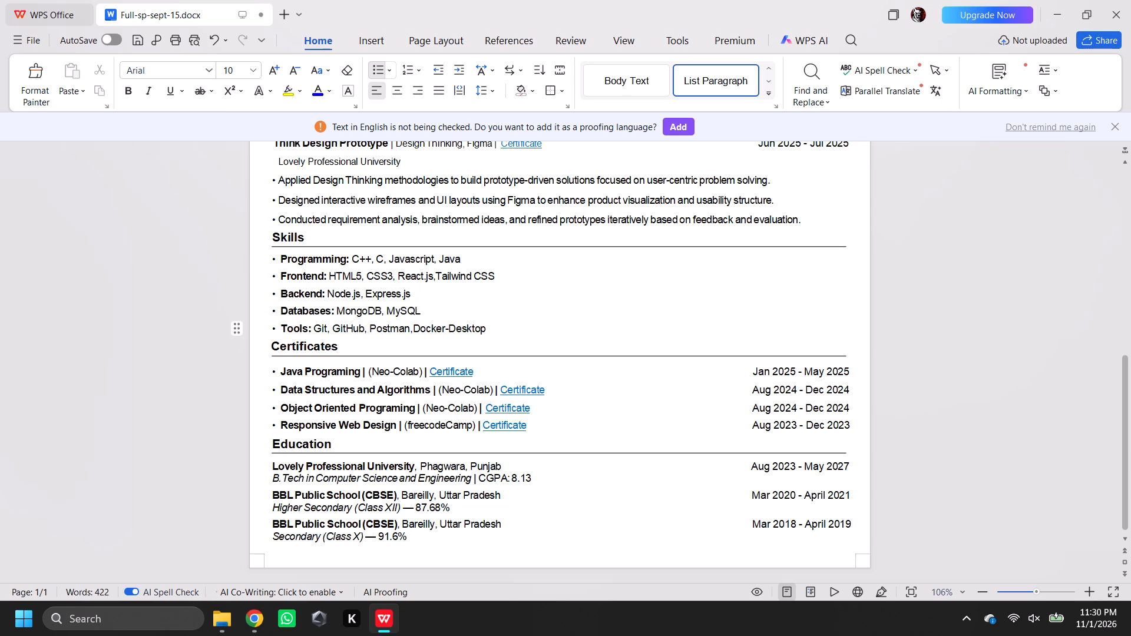
pyautogui.press(',')
pyautogui.hotkey('ctrl', 'a')
pyautogui.hotkey('ctrl', 'c')
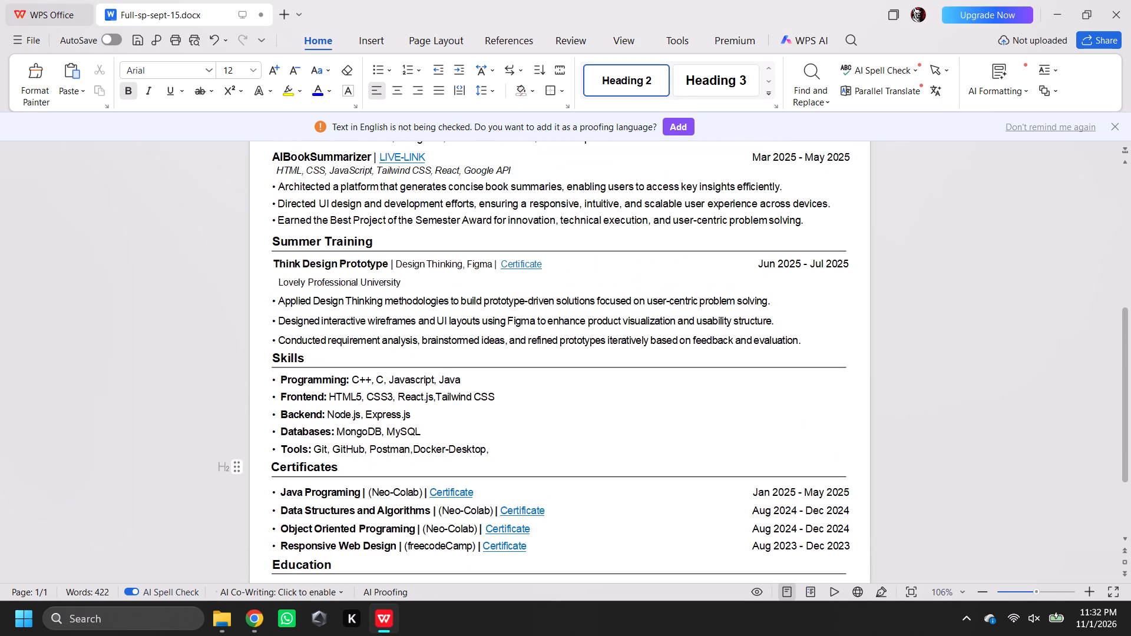
pyautogui.scroll(1, 397, 344)
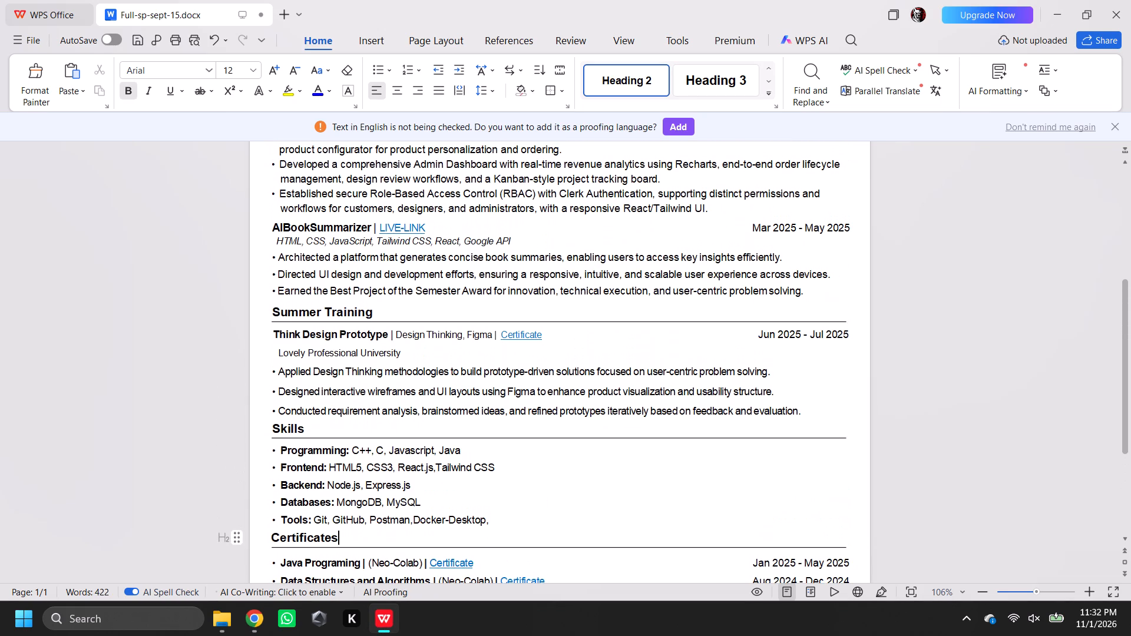
pyautogui.scroll(3, 397, 344)
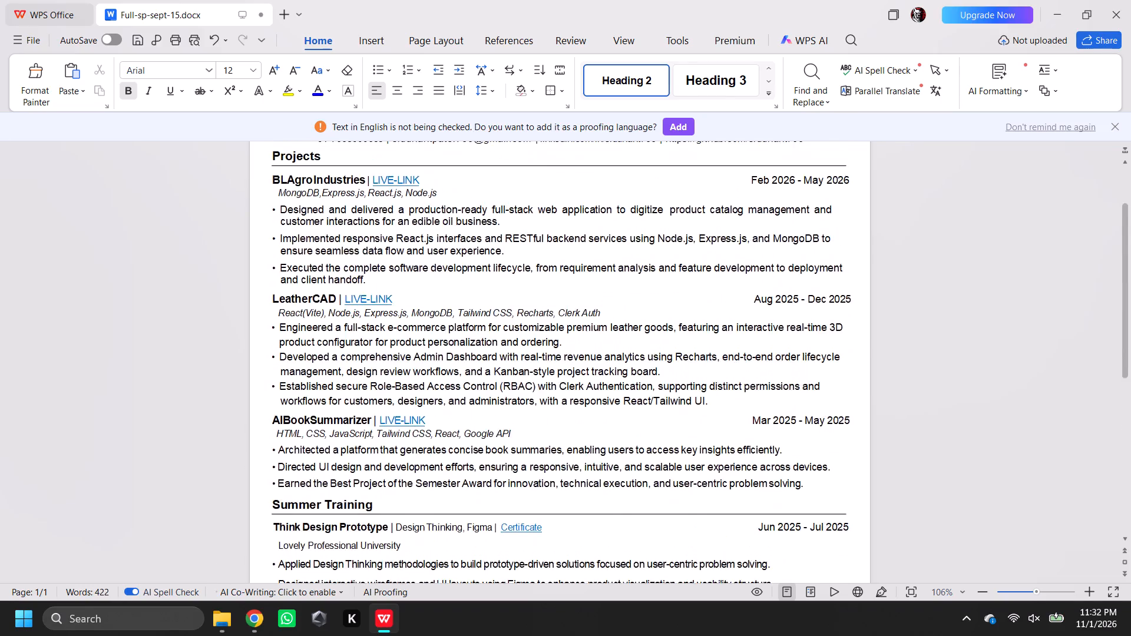
pyautogui.scroll(1, 397, 344)
pyautogui.scroll(-2, 397, 344)
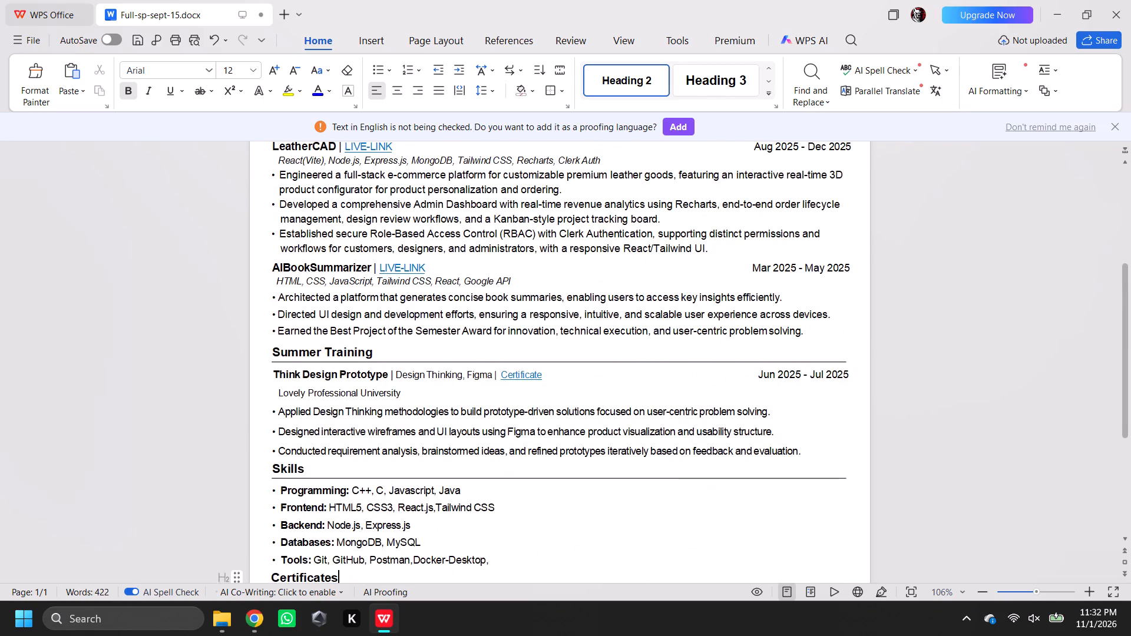
pyautogui.scroll(-3, 397, 344)
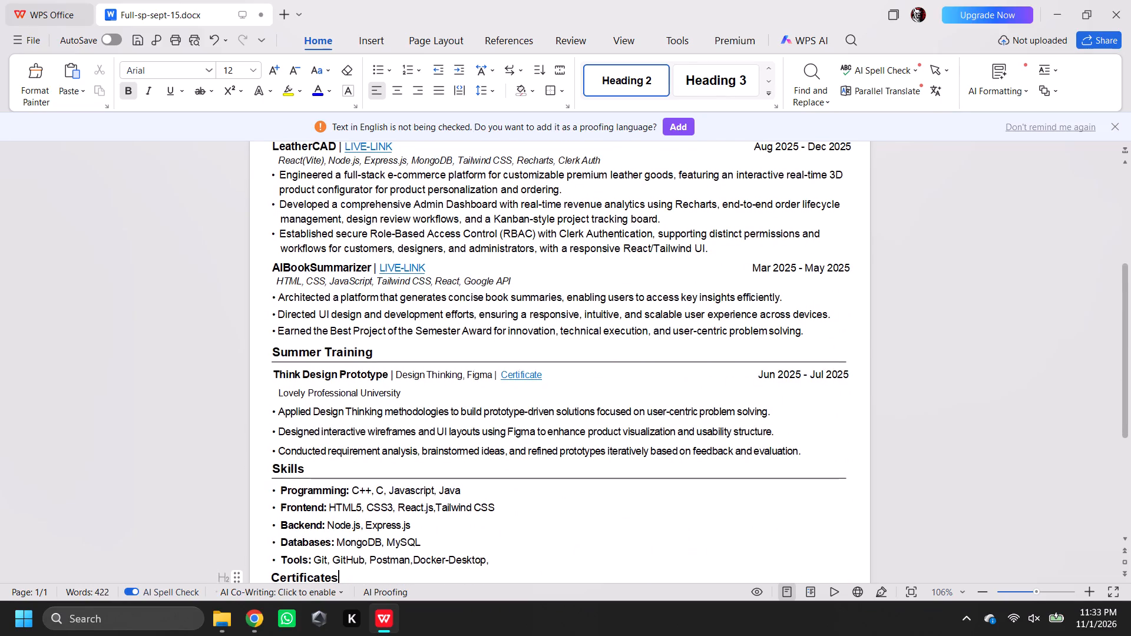
pyautogui.scroll(-5, 397, 344)
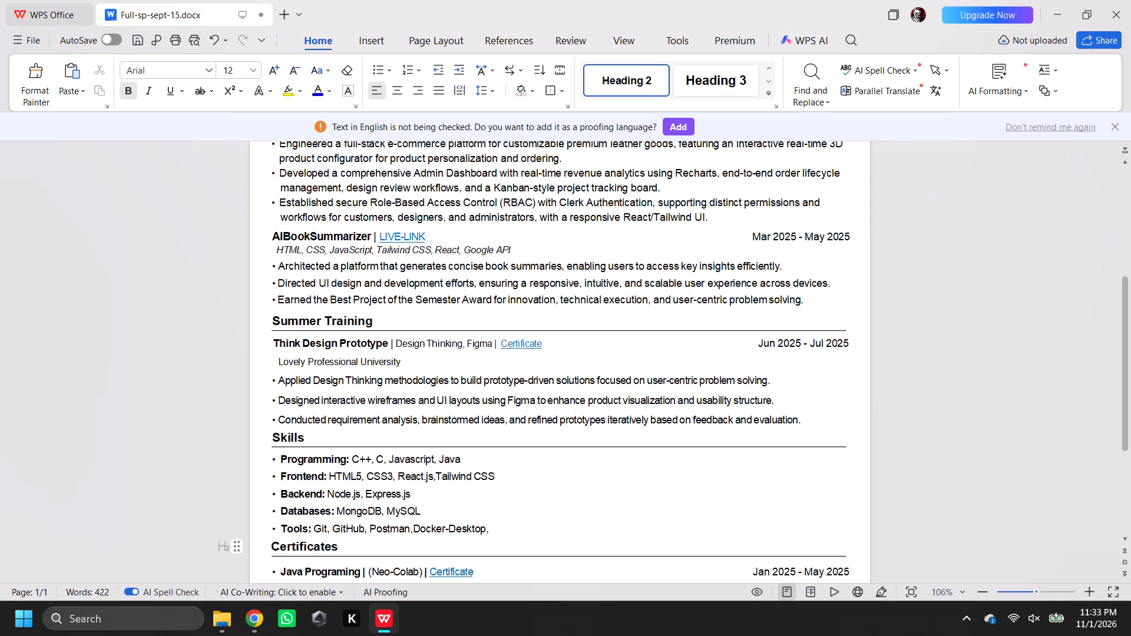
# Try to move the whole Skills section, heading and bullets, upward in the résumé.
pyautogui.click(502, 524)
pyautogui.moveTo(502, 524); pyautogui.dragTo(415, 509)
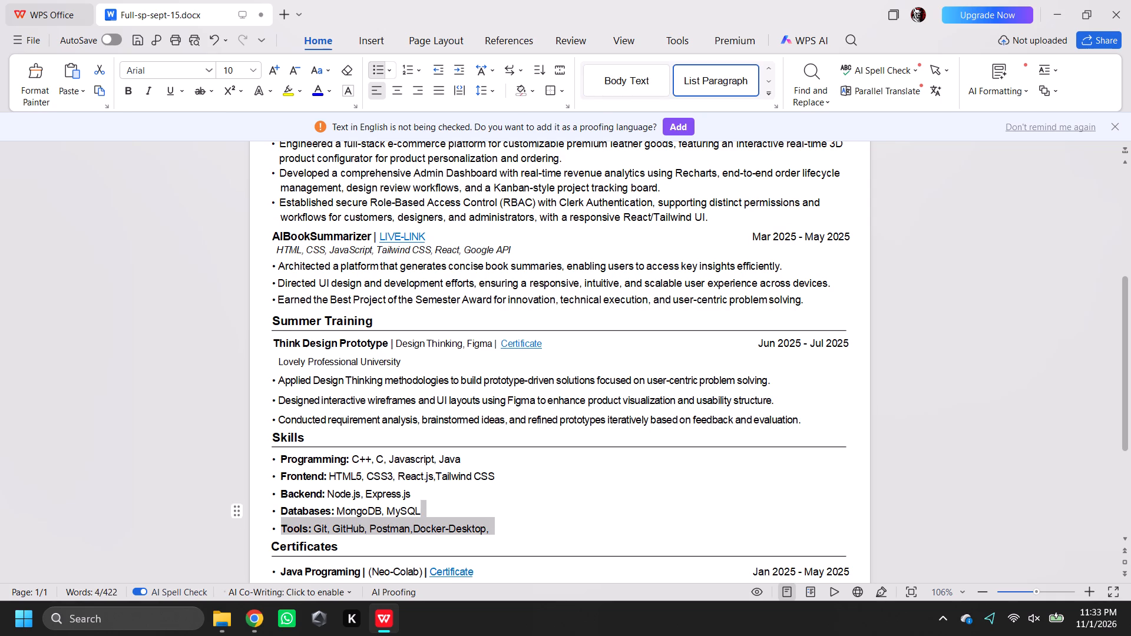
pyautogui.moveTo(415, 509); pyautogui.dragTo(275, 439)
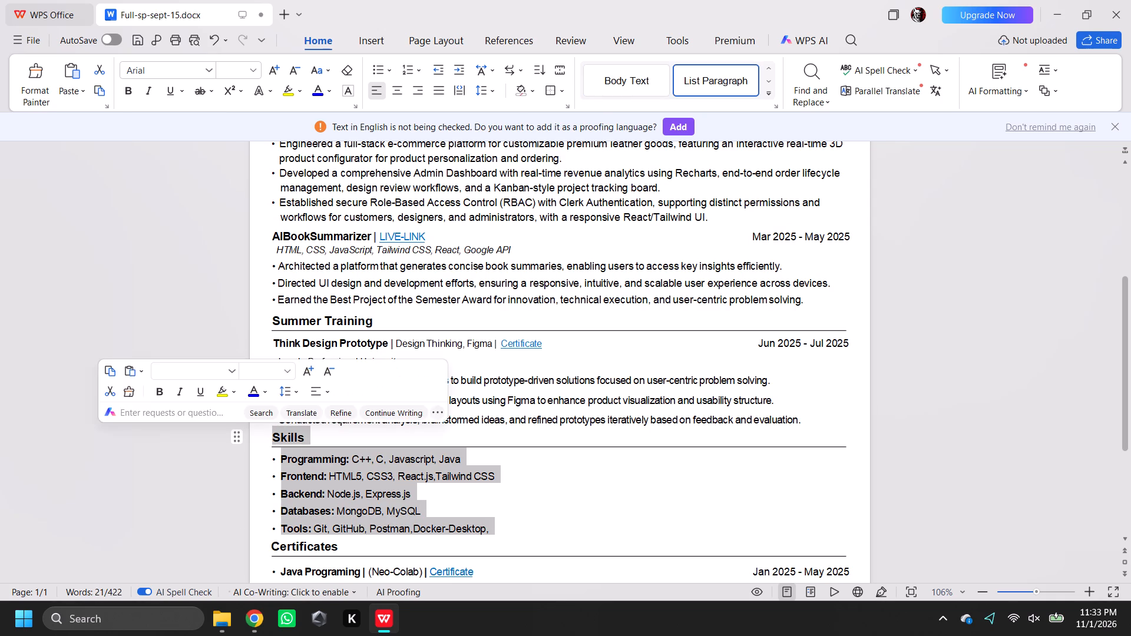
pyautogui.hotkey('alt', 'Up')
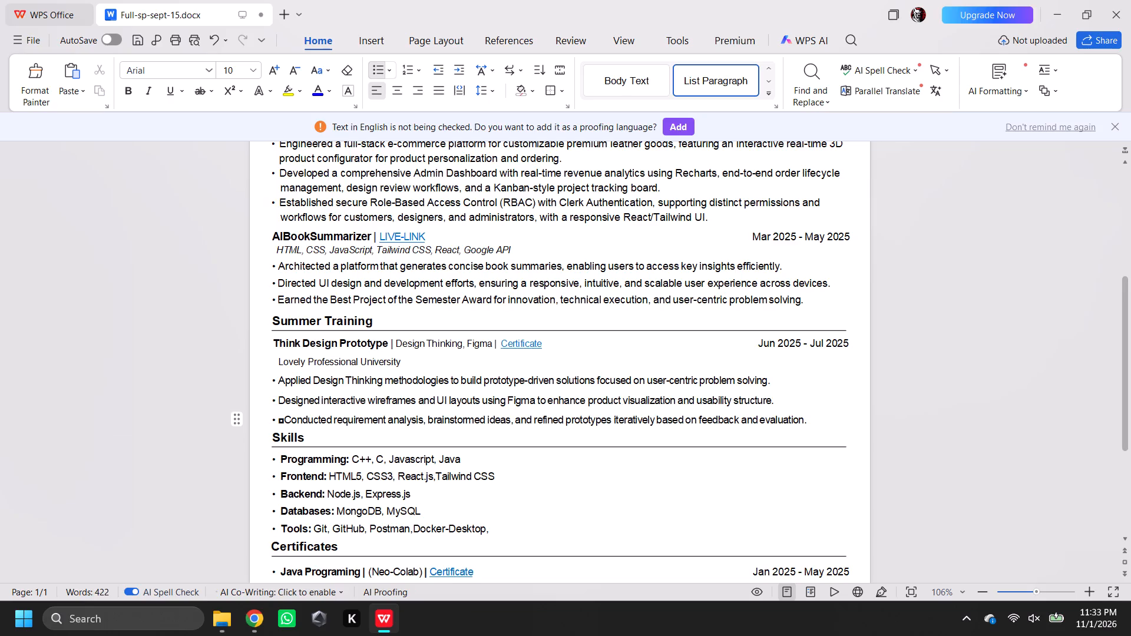
# Cut the Skills heading with its five bullets and paste it on a new line between the contact details and Projects.
pyautogui.moveTo(493, 528); pyautogui.dragTo(287, 459)
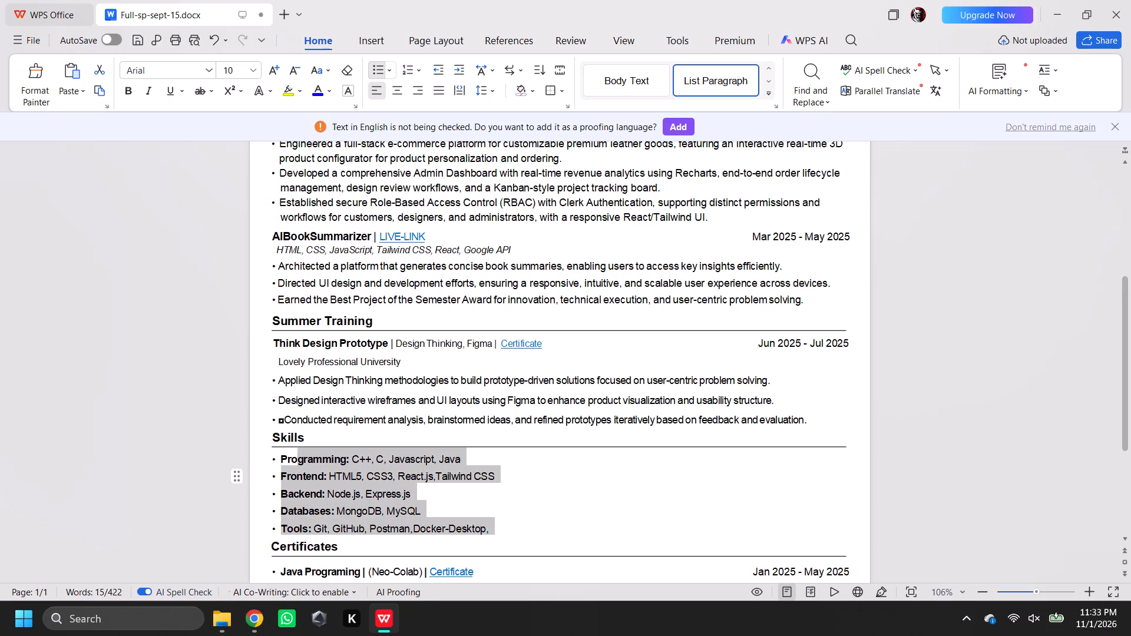
pyautogui.moveTo(287, 459); pyautogui.dragTo(269, 439)
pyautogui.hotkey('ctrl', 'x')
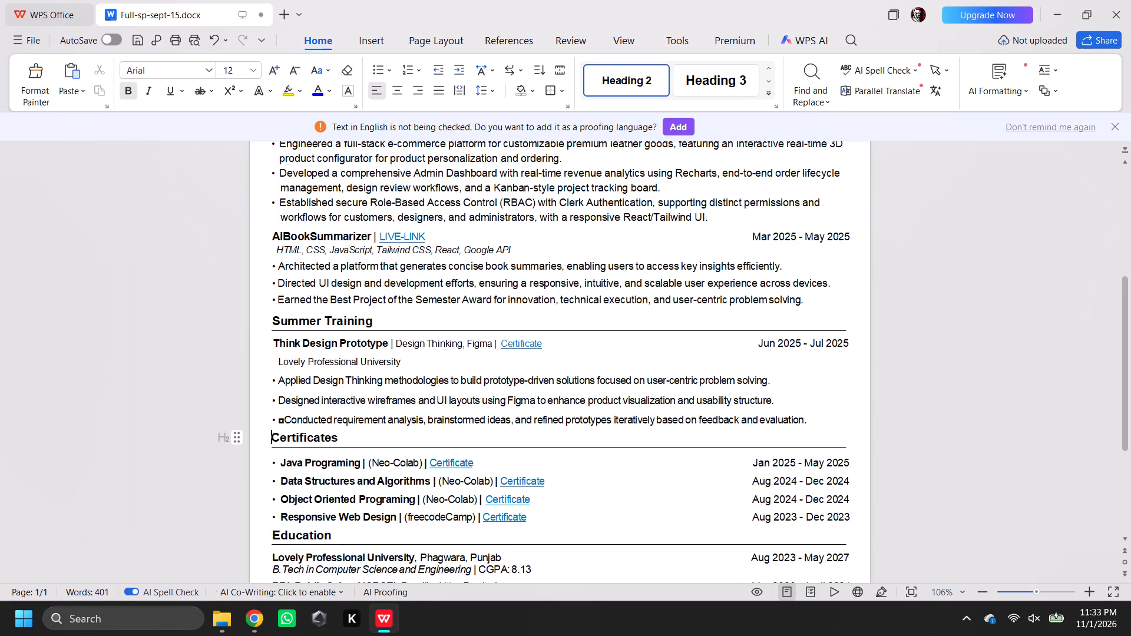
pyautogui.scroll(7, 478, 420)
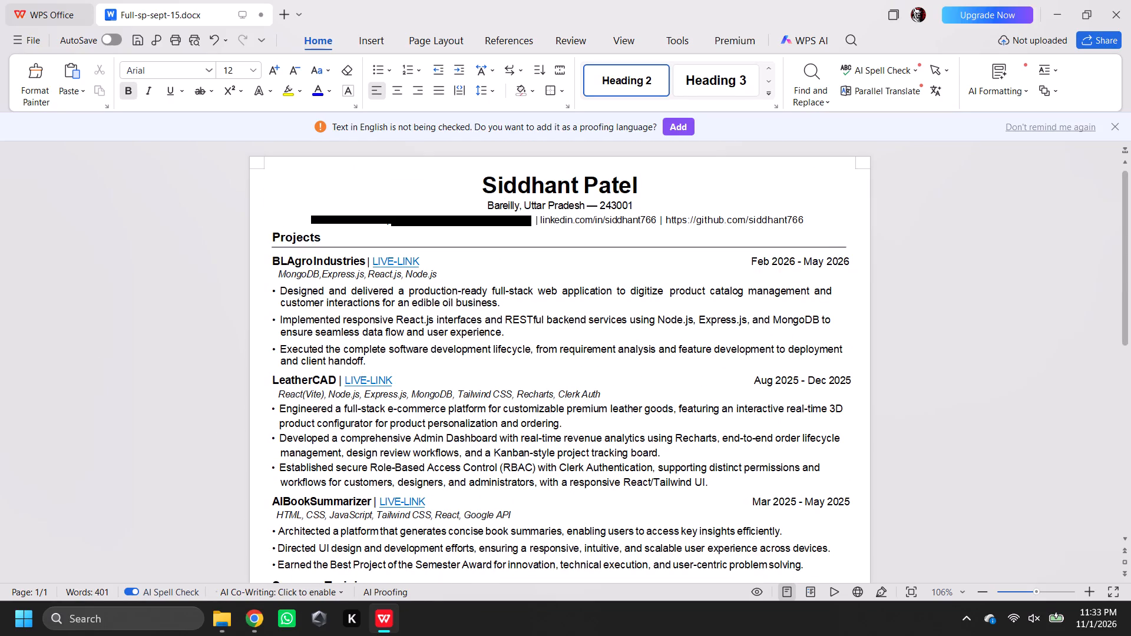
pyautogui.click(816, 217)
pyautogui.press('Return')
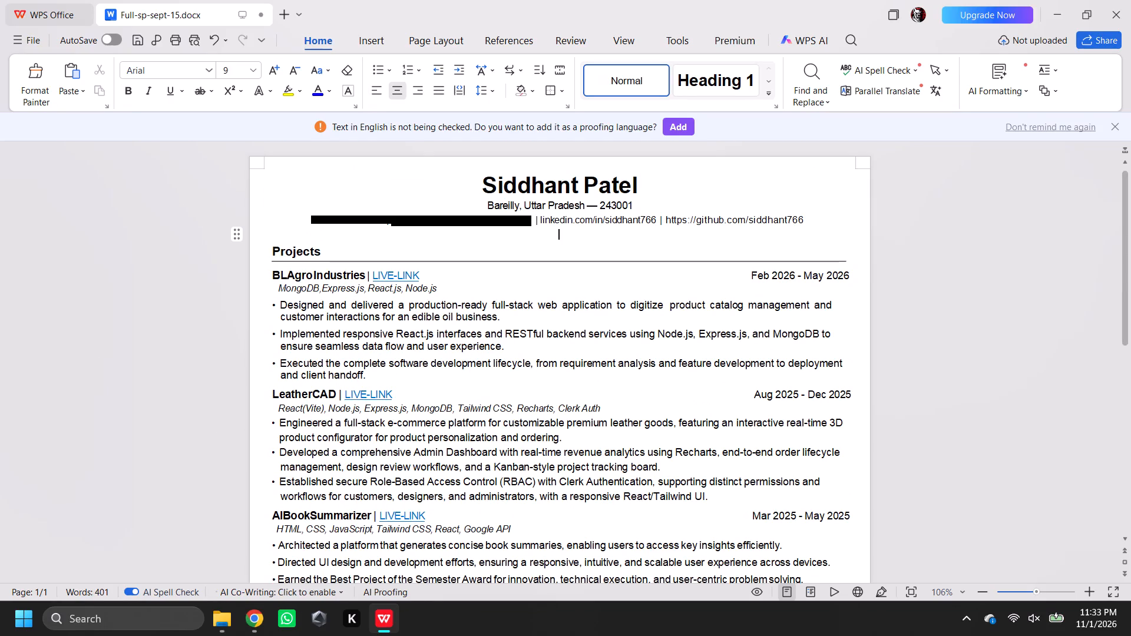
pyautogui.press('BackSpace')
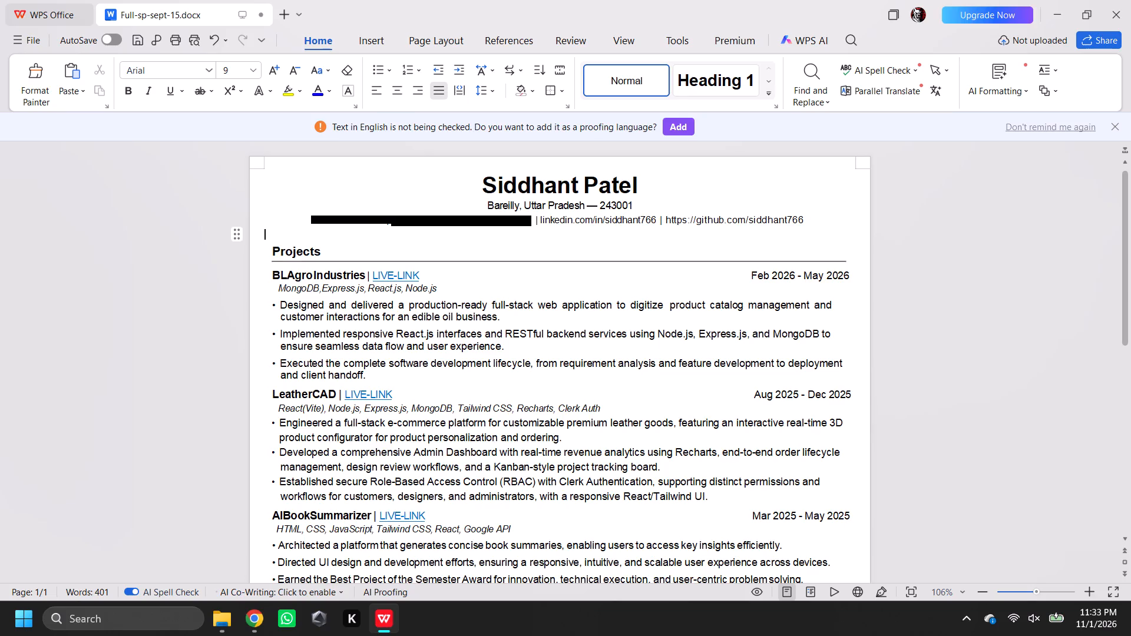
pyautogui.press('space')
pyautogui.press('space')
pyautogui.hotkey('ctrl', 'v')
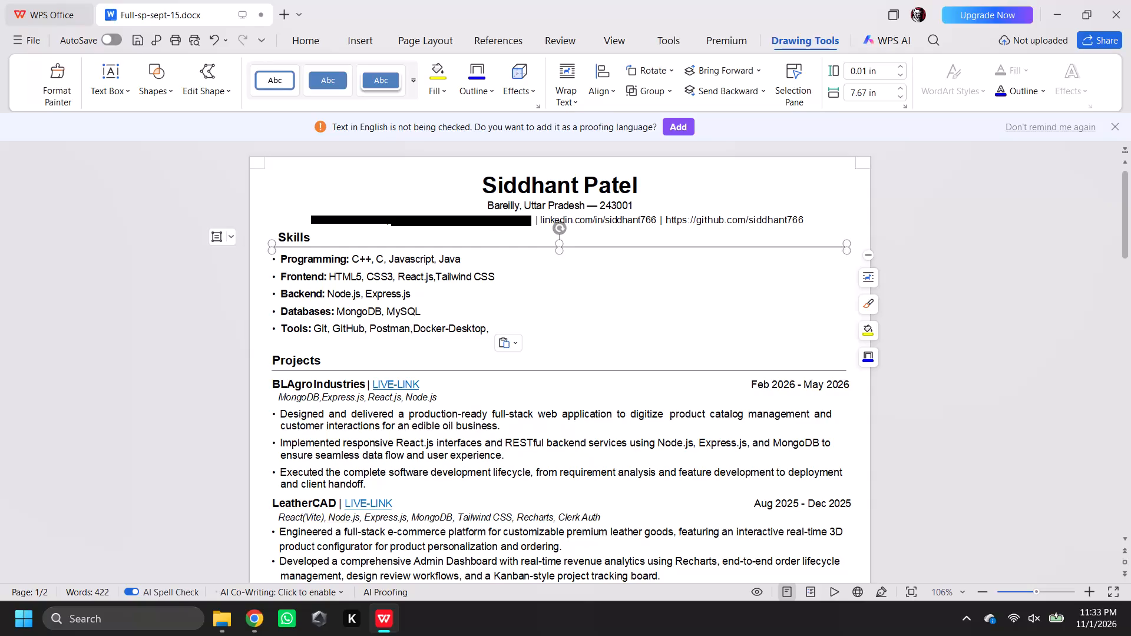
# Remove the blank line between Skills and Projects and the trailing comma after Docker-Desktop.
pyautogui.click(308, 343)
pyautogui.press('BackSpace')
pyautogui.press('BackSpace')
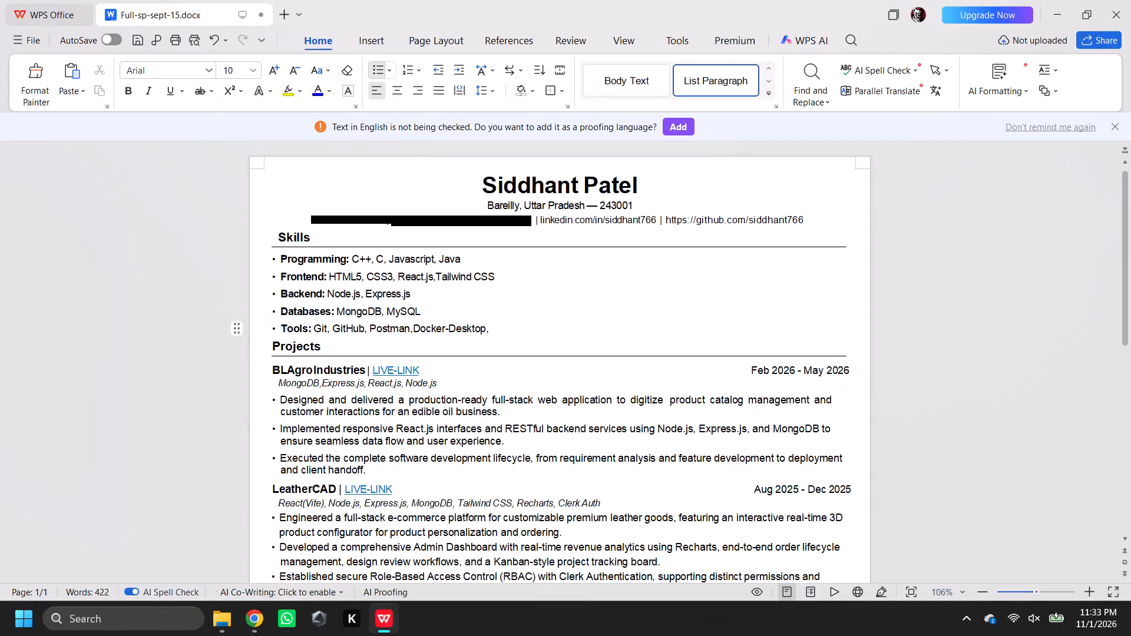
pyautogui.press('BackSpace')
# Add an empty bullet below the Tools bullet at the end of the Skills section.
pyautogui.press('Return')
pyautogui.scroll(-7, 308, 343)
pyautogui.scroll(4, 308, 343)
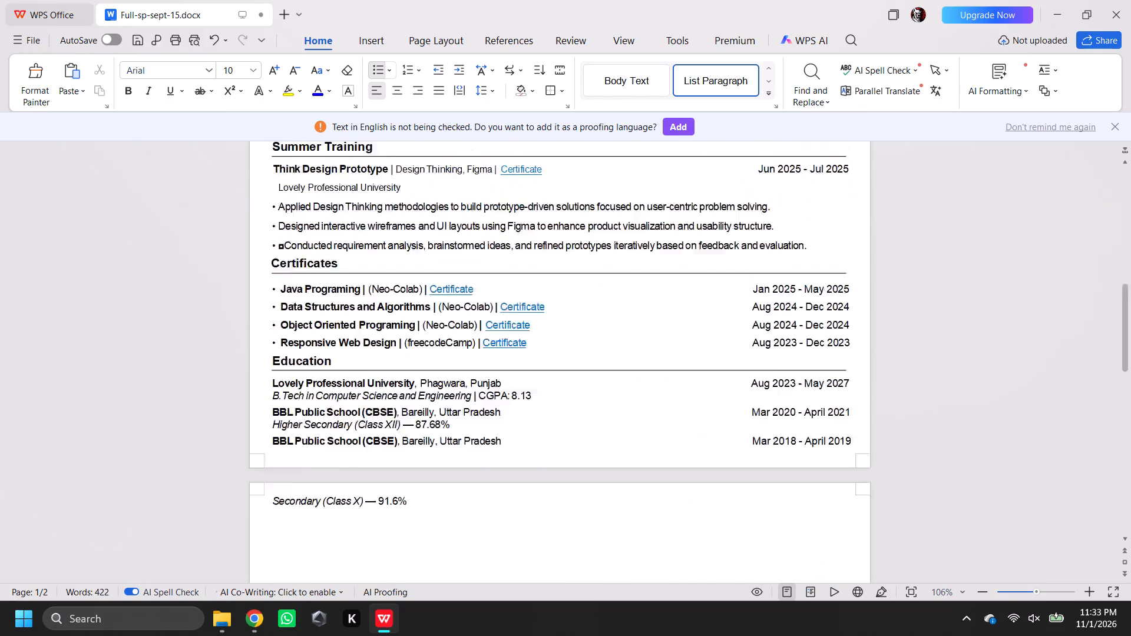
pyautogui.scroll(2, 308, 343)
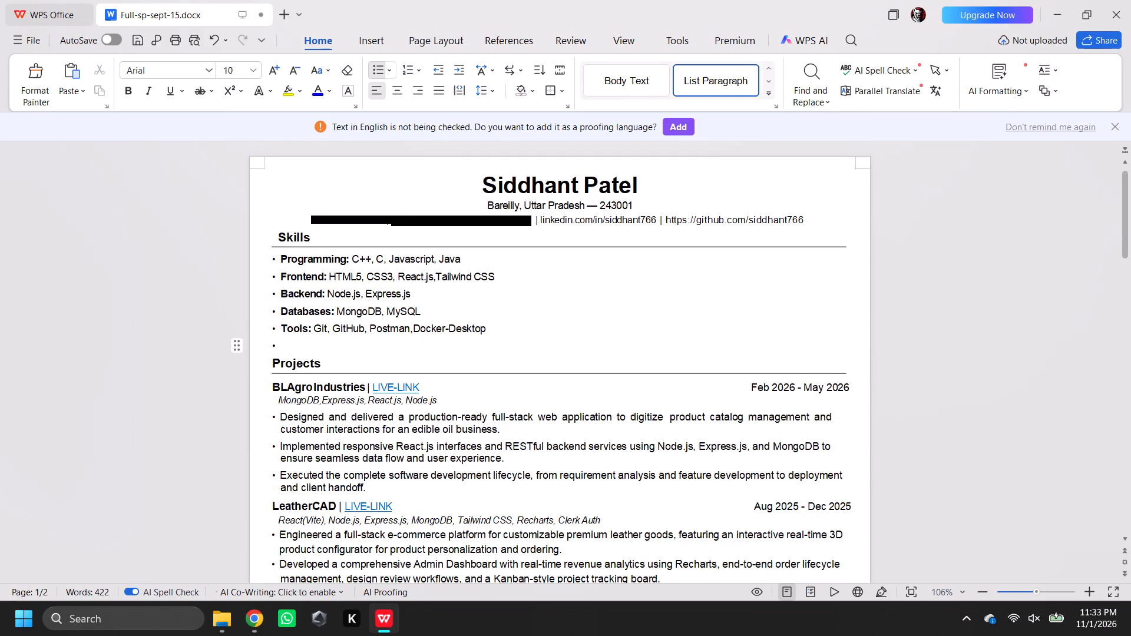
# Remove one extra space in front of the Skills heading.
pyautogui.click(276, 237)
pyautogui.press('BackSpace')
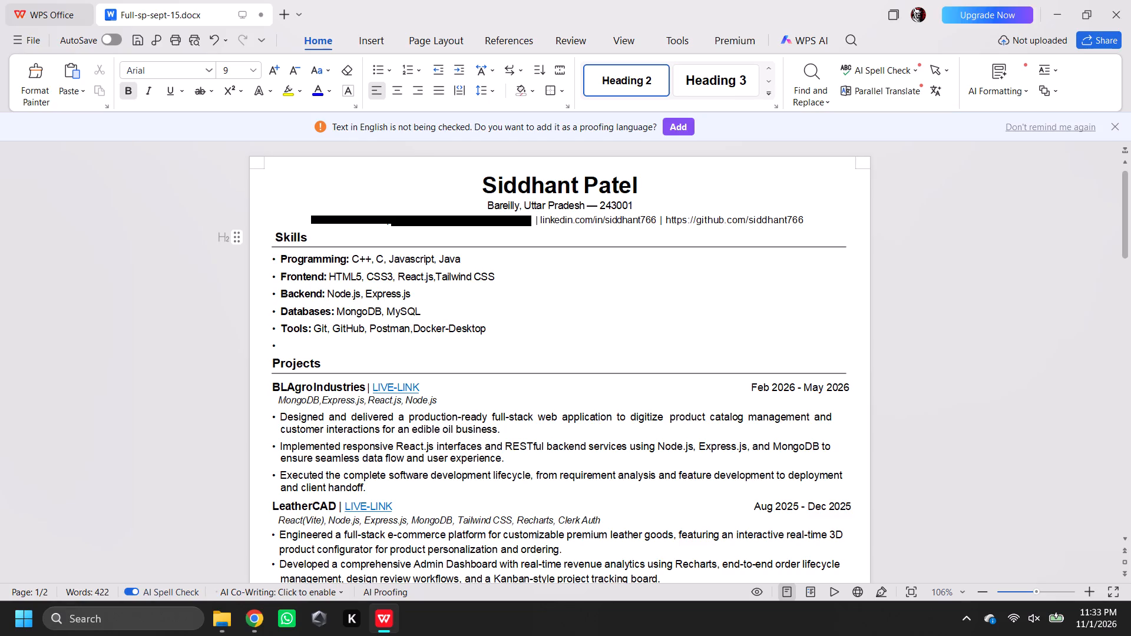
# Rename the Tools label in the Skills list as DevOps, keeping the colon.
pyautogui.click(307, 326)
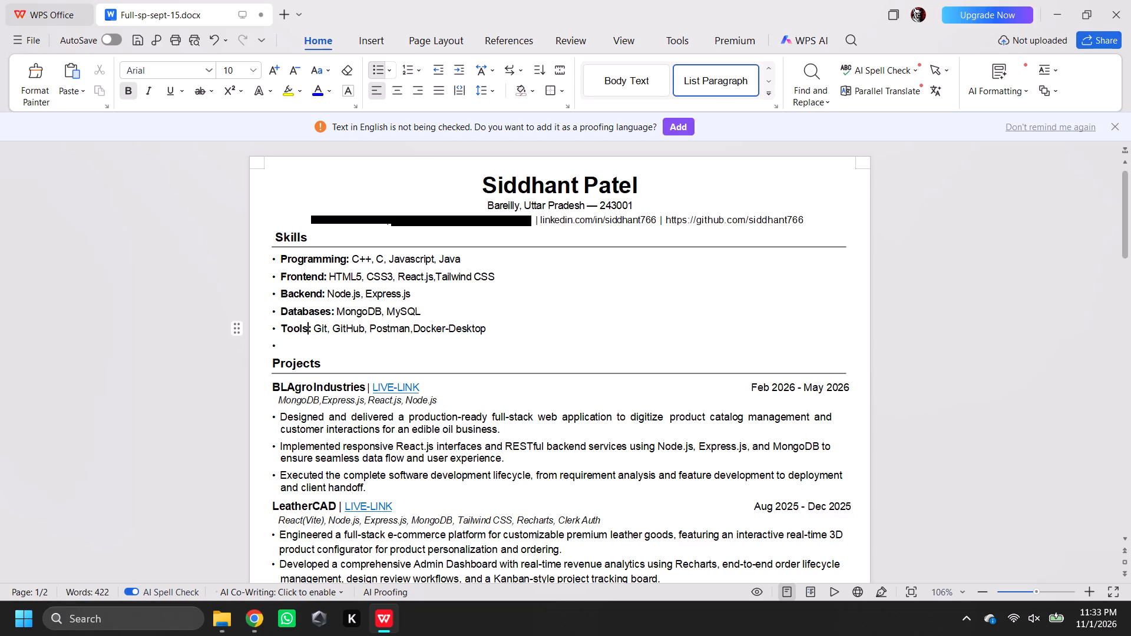
pyautogui.press('BackSpace')
pyautogui.press('BackSpace')
pyautogui.press('BackSpace')
pyautogui.press('BackSpace')
pyautogui.press('BackSpace')
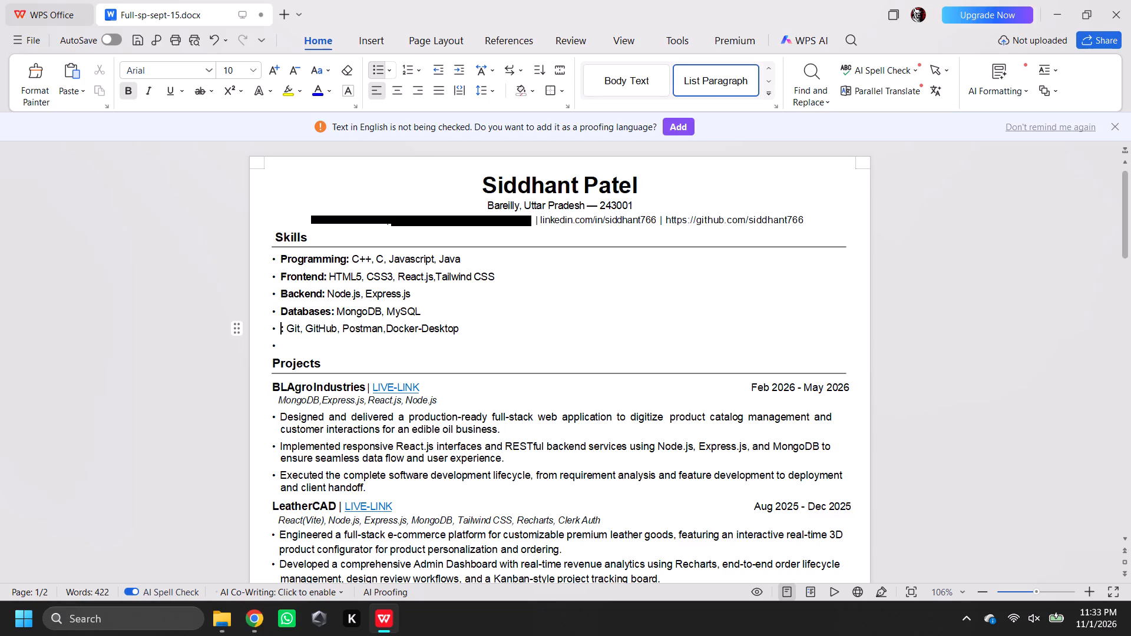
pyautogui.write('Dev')
pyautogui.write('Ops')
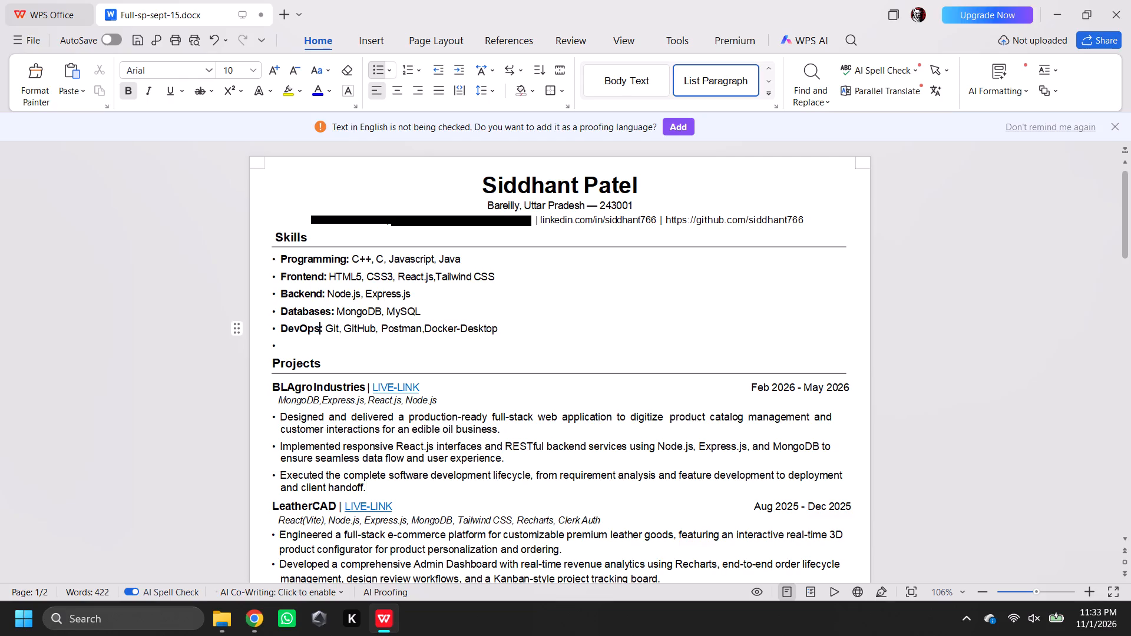
# Delete Postman from the DevOps bullet, leaving a single comma between GitHub and Docker-Desktop.
pyautogui.press('Right')
pyautogui.press('Right')
pyautogui.press('Right')
pyautogui.press('Right')
pyautogui.press('Right')
pyautogui.press('Right')
pyautogui.press('Right')
pyautogui.press('Right')
pyautogui.press('Right')
pyautogui.press('Right')
pyautogui.press('Right')
pyautogui.press('Right')
pyautogui.press('Right')
pyautogui.press('Right')
pyautogui.press('Right')
pyautogui.press('Right')
pyautogui.press('Right')
pyautogui.press('Right')
pyautogui.press('Right')
pyautogui.press('Right')
pyautogui.press('Right')
pyautogui.press('BackSpace')
pyautogui.press('BackSpace')
pyautogui.press('BackSpace')
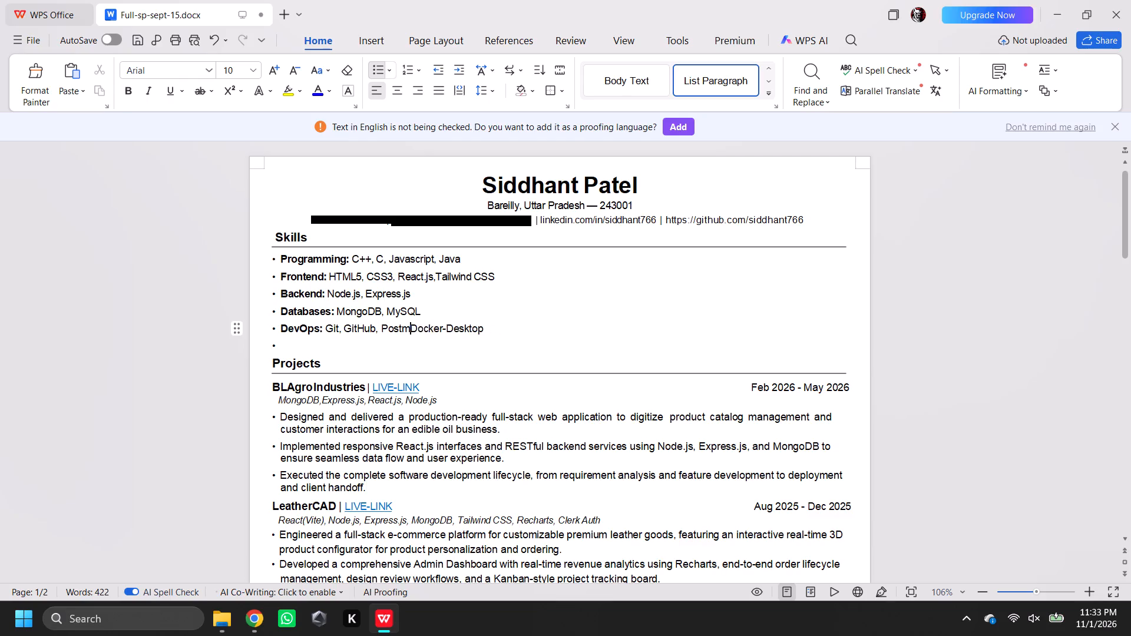
pyautogui.press('BackSpace')
pyautogui.press('BackSpace')
pyautogui.press('BackSpace')
pyautogui.press('BackSpace')
pyautogui.press('BackSpace')
pyautogui.press('BackSpace')
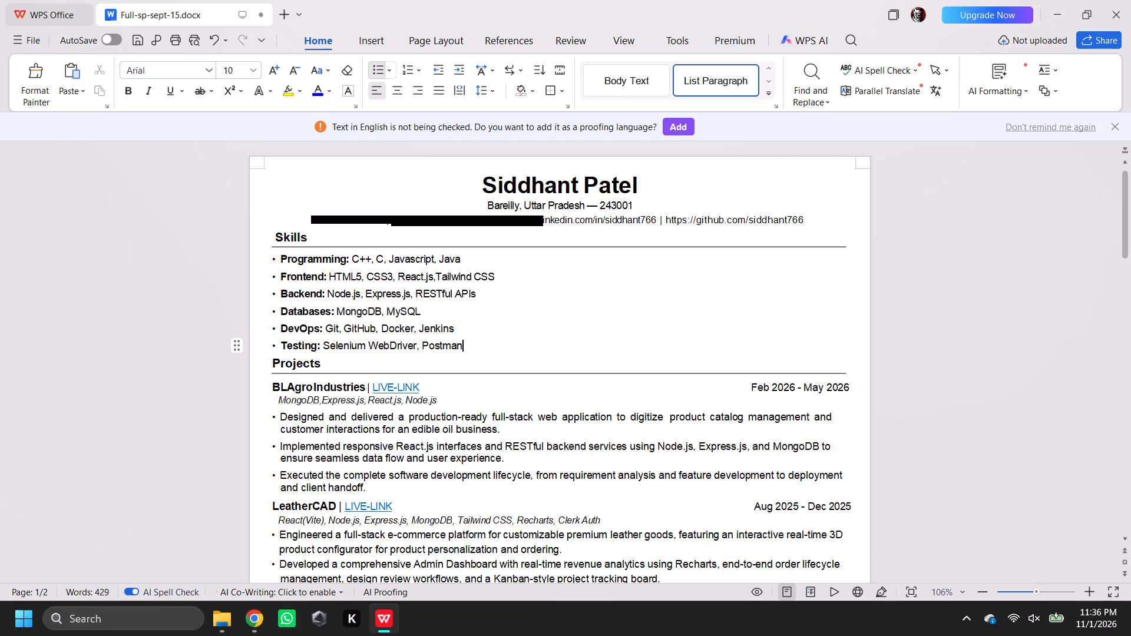
pyautogui.write(', JIRA')
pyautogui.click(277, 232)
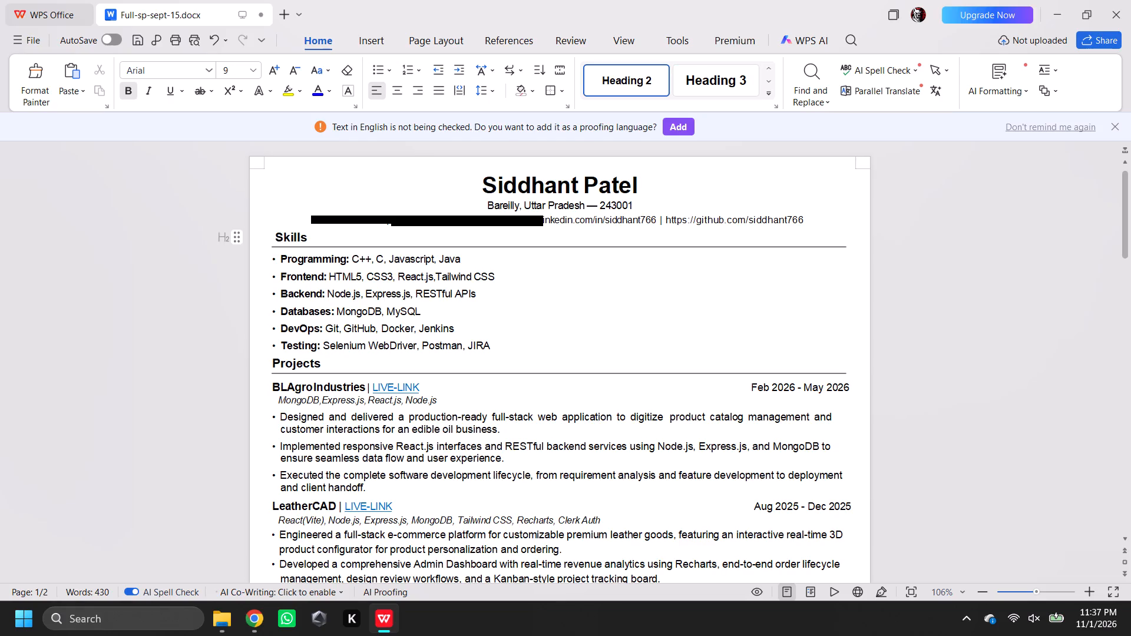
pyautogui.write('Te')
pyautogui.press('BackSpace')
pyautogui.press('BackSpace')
# Change the Skills heading to "Technical Skills" in its existing heading formatting, without a leading space.
pyautogui.click(323, 233)
pyautogui.hotkey('shift', 't')
pyautogui.press('e')
pyautogui.write('ch')
pyautogui.write('nical Skills')
pyautogui.click(306, 238)
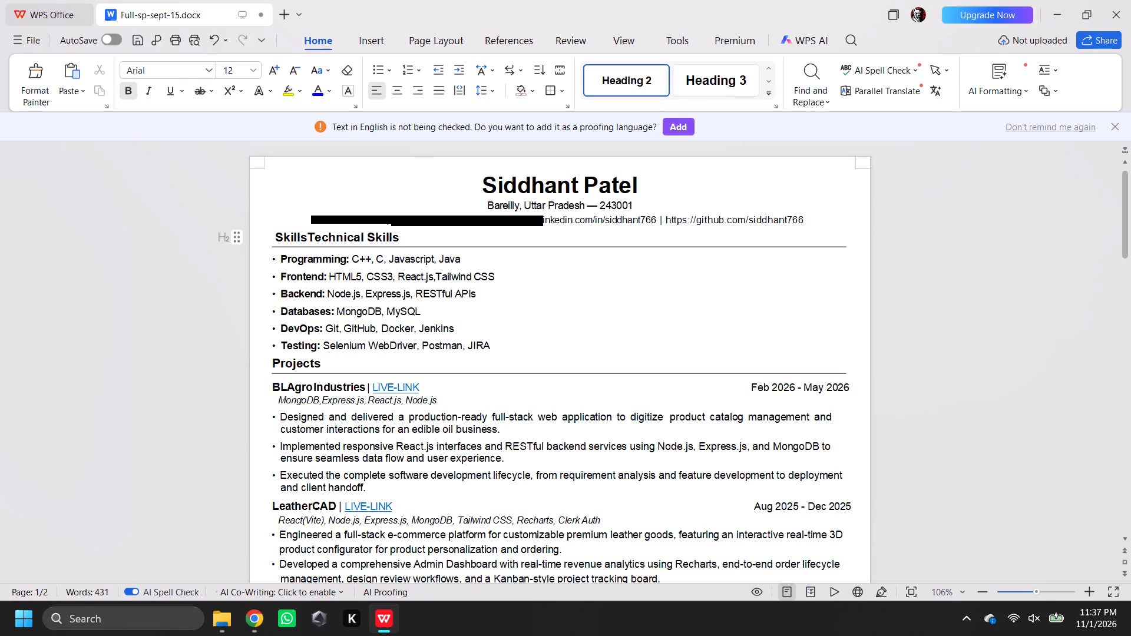
pyautogui.press('BackSpace')
pyautogui.press('BackSpace')
pyautogui.press('BackSpace')
pyautogui.press('BackSpace')
pyautogui.press('BackSpace')
pyautogui.press('BackSpace')
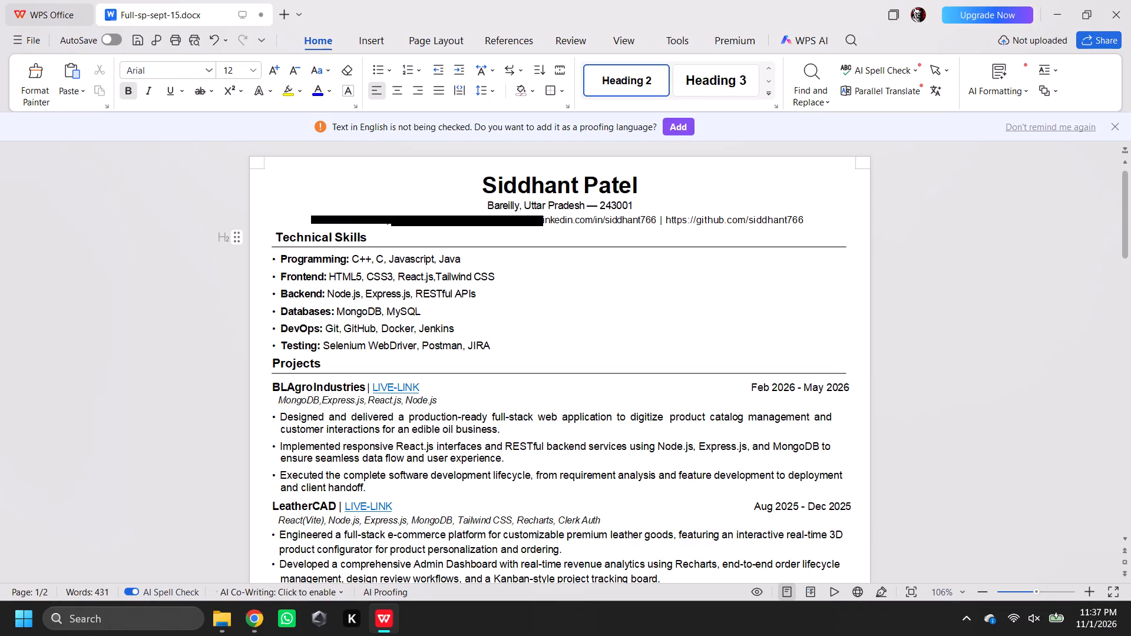
pyautogui.press('BackSpace')
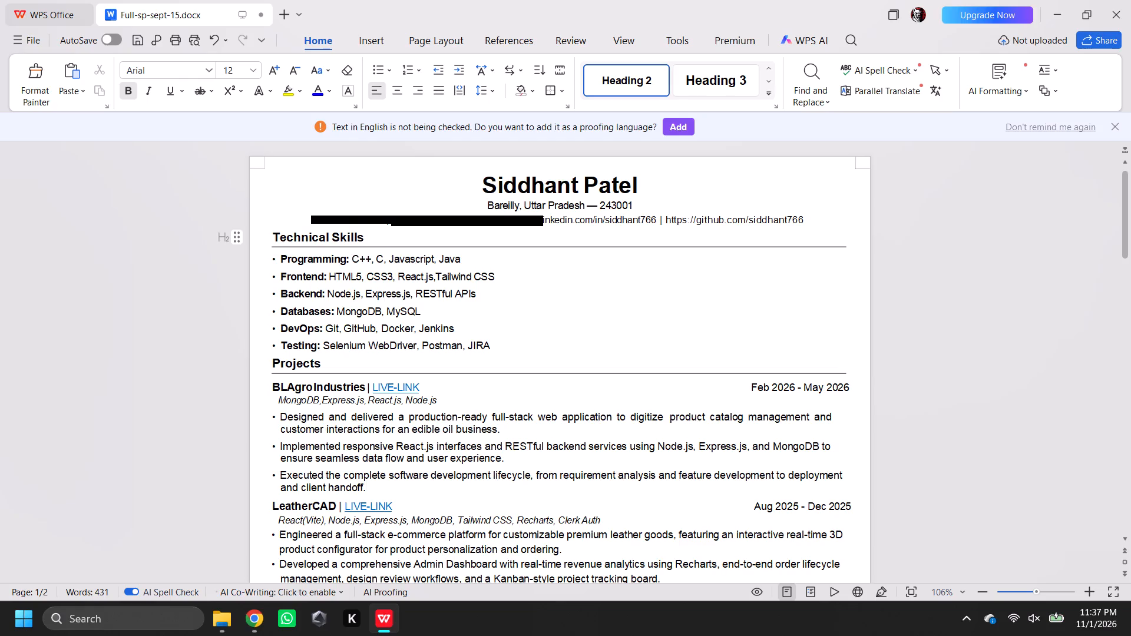
# Look through the résumé from Projects to the end of Education, including where the text breaks onto the second page.
pyautogui.scroll(-4, 428, 336)
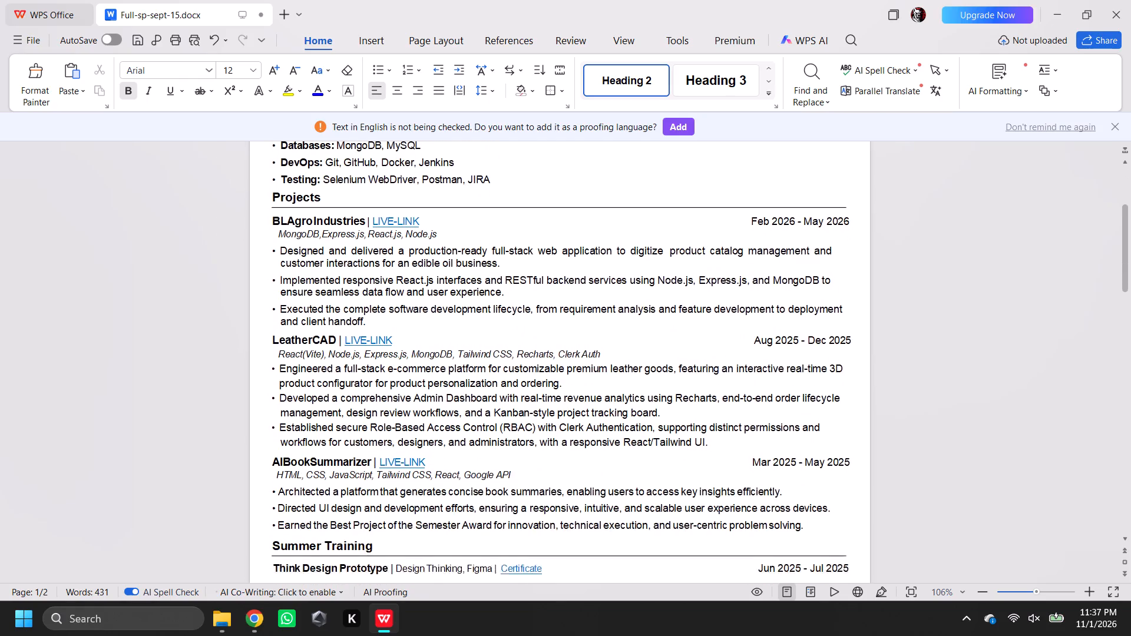
pyautogui.scroll(-4, 428, 336)
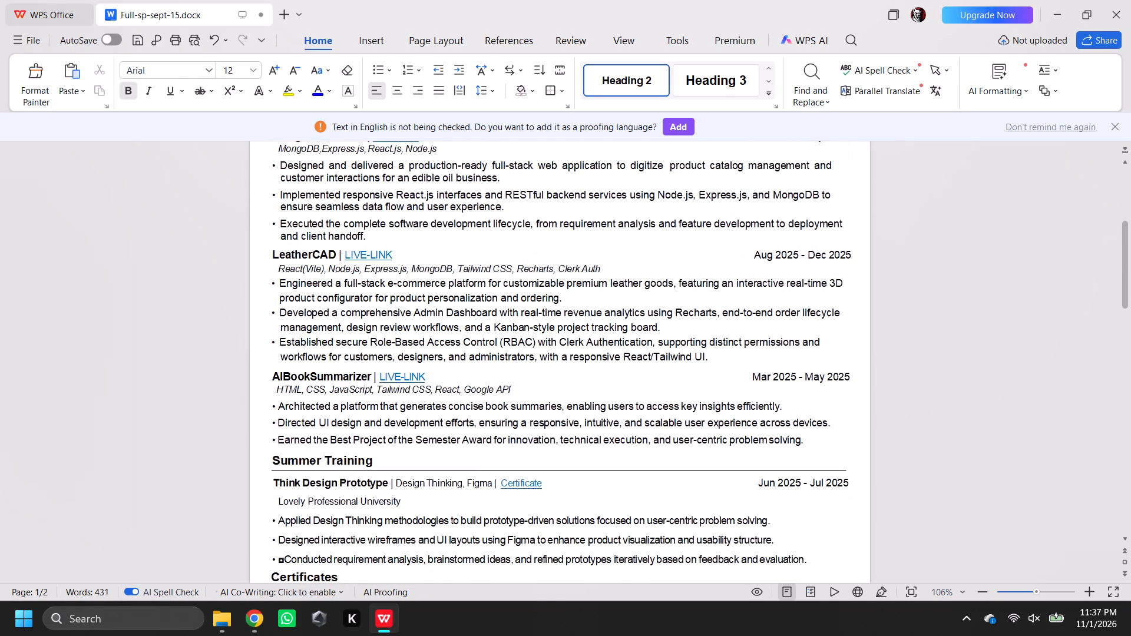
pyautogui.scroll(-3, 428, 336)
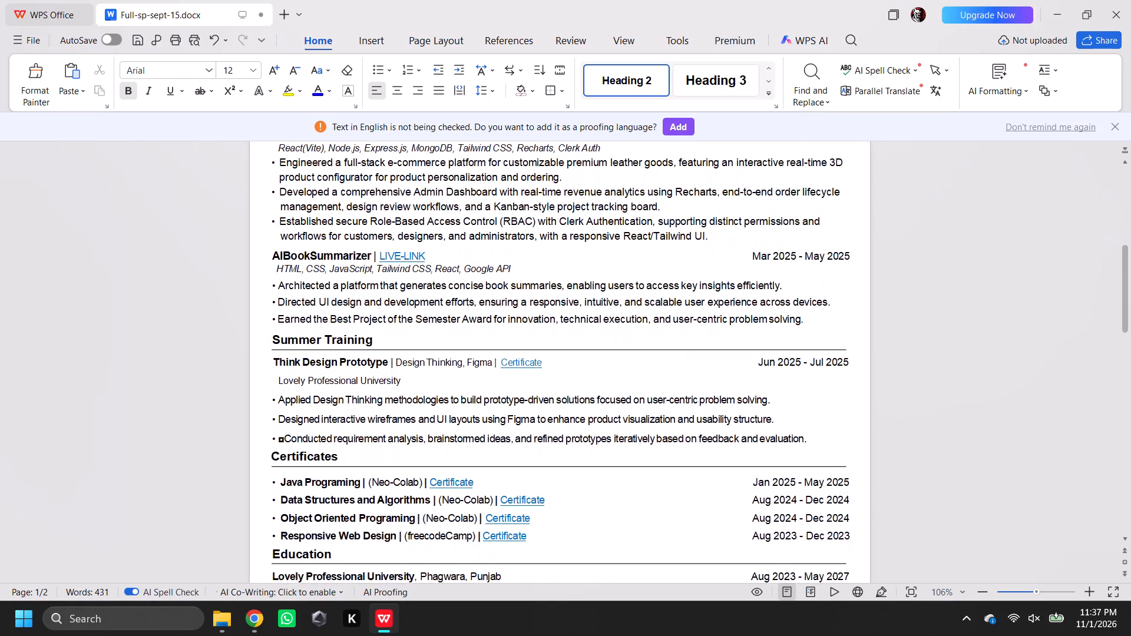
pyautogui.scroll(-4, 428, 336)
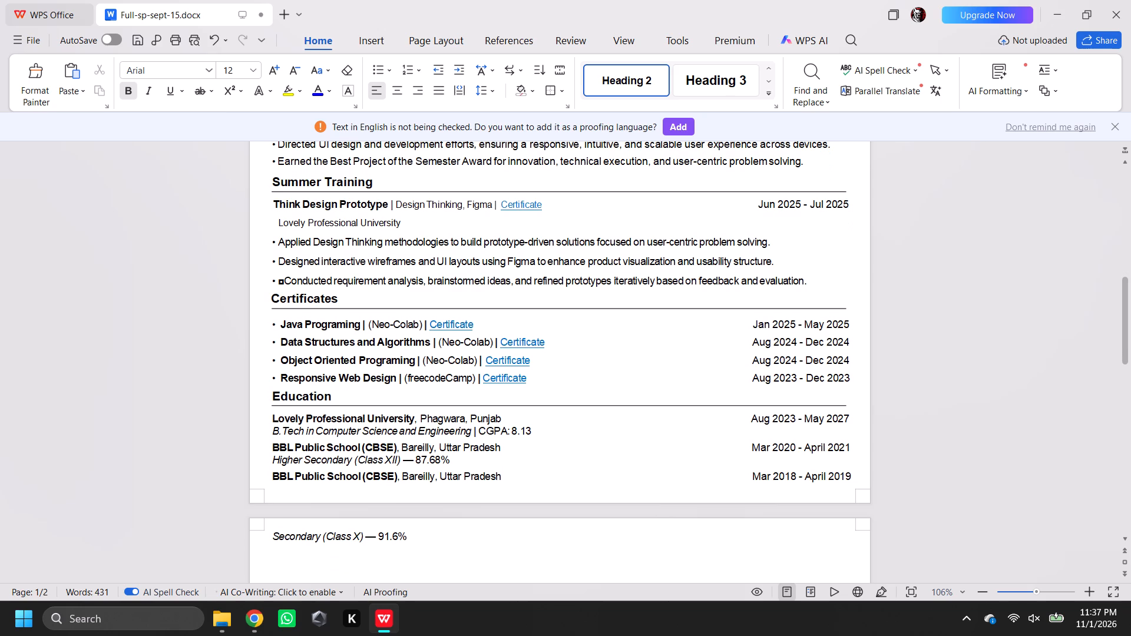
pyautogui.scroll(-1, 428, 336)
pyautogui.scroll(1, 428, 336)
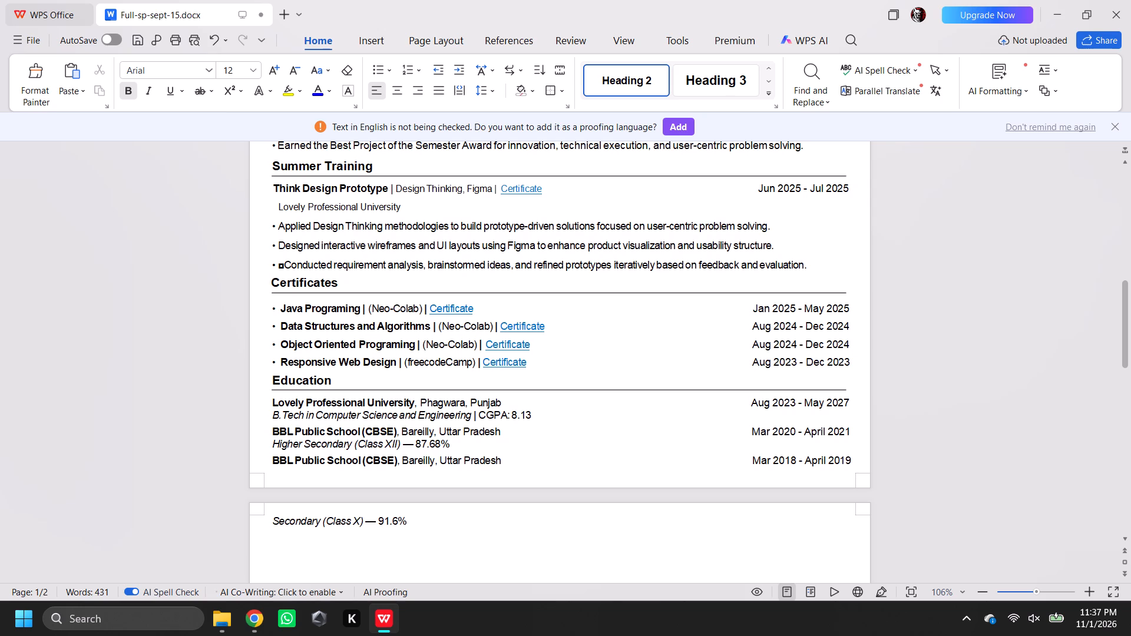
# Delete the stray symbol before "Conducted requirement analysis" in the last Summer Training bullet.
pyautogui.click(285, 260)
pyautogui.press('BackSpace')
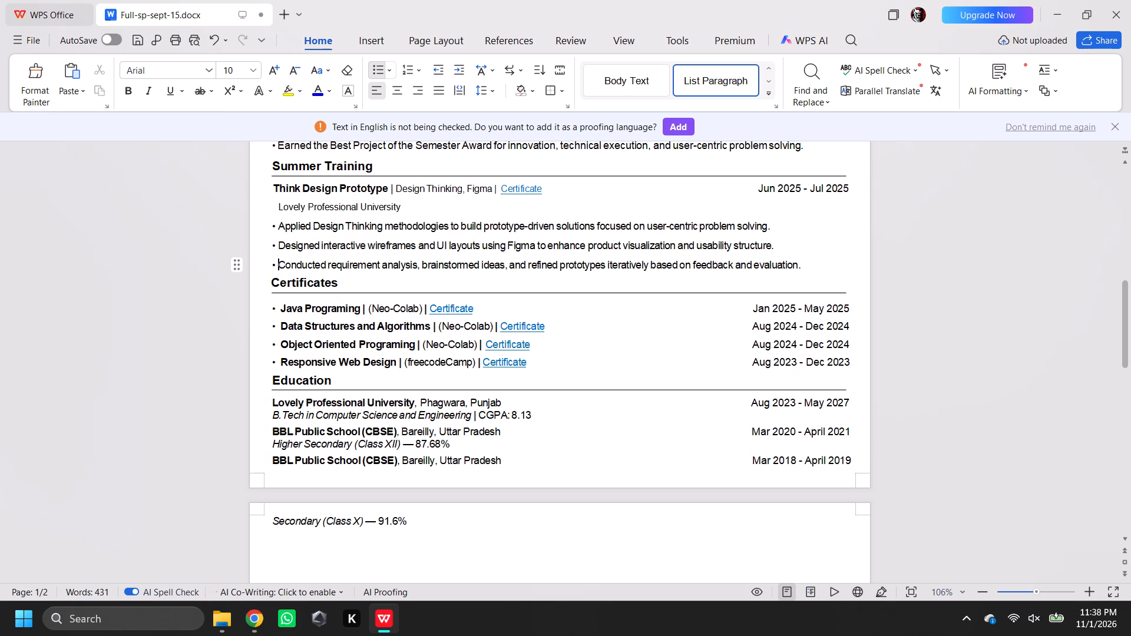
# Remove the whole "Lovely Professional University" line under Think Design Prototype, leaving no blank line above the bullets.
pyautogui.scroll(1, 477, 290)
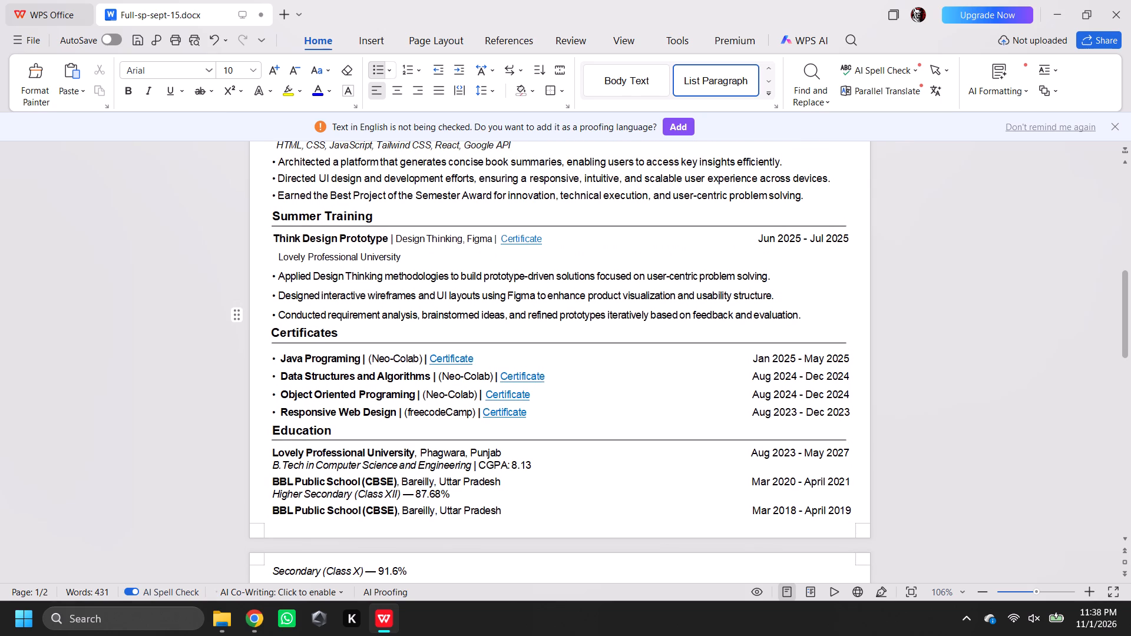
pyautogui.click(425, 256)
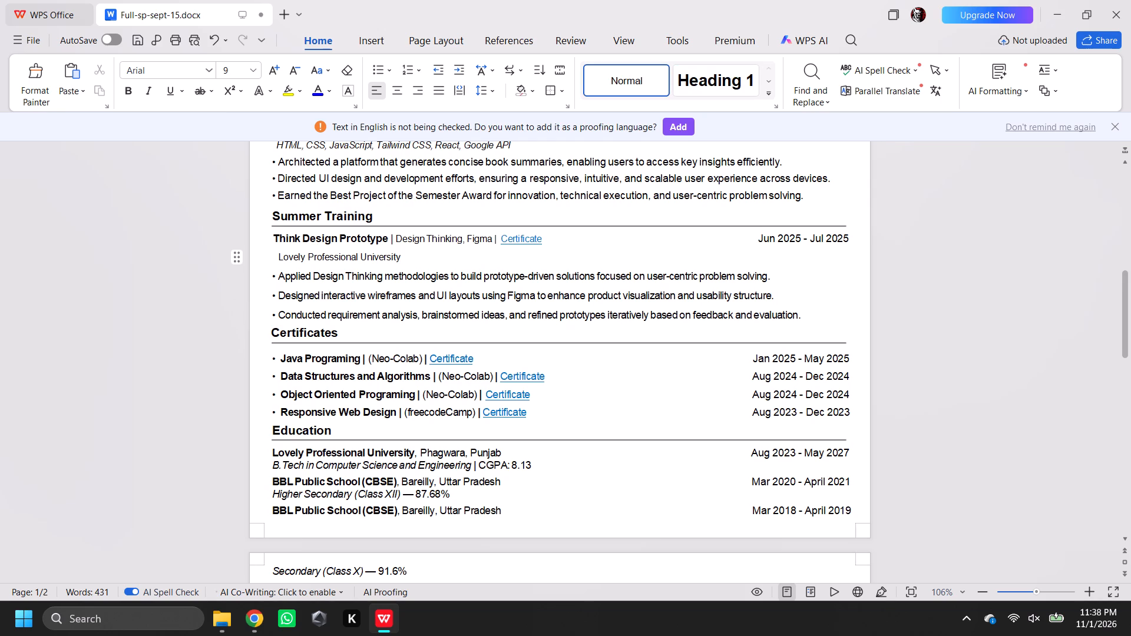
pyautogui.press('BackSpace')
pyautogui.press('BackSpace')
pyautogui.press('BackSpace')
pyautogui.press('BackSpace')
pyautogui.press('BackSpace')
pyautogui.press('BackSpace')
pyautogui.press('BackSpace')
pyautogui.press('BackSpace')
pyautogui.press('BackSpace')
pyautogui.press('BackSpace')
pyautogui.press('BackSpace')
pyautogui.press('BackSpace')
pyautogui.press('BackSpace')
pyautogui.press('BackSpace')
pyautogui.press('BackSpace')
pyautogui.press('BackSpace')
pyautogui.press('BackSpace')
pyautogui.press('BackSpace')
pyautogui.press('BackSpace')
pyautogui.press('BackSpace')
pyautogui.press('BackSpace')
pyautogui.press('BackSpace')
pyautogui.press('BackSpace')
pyautogui.press('BackSpace')
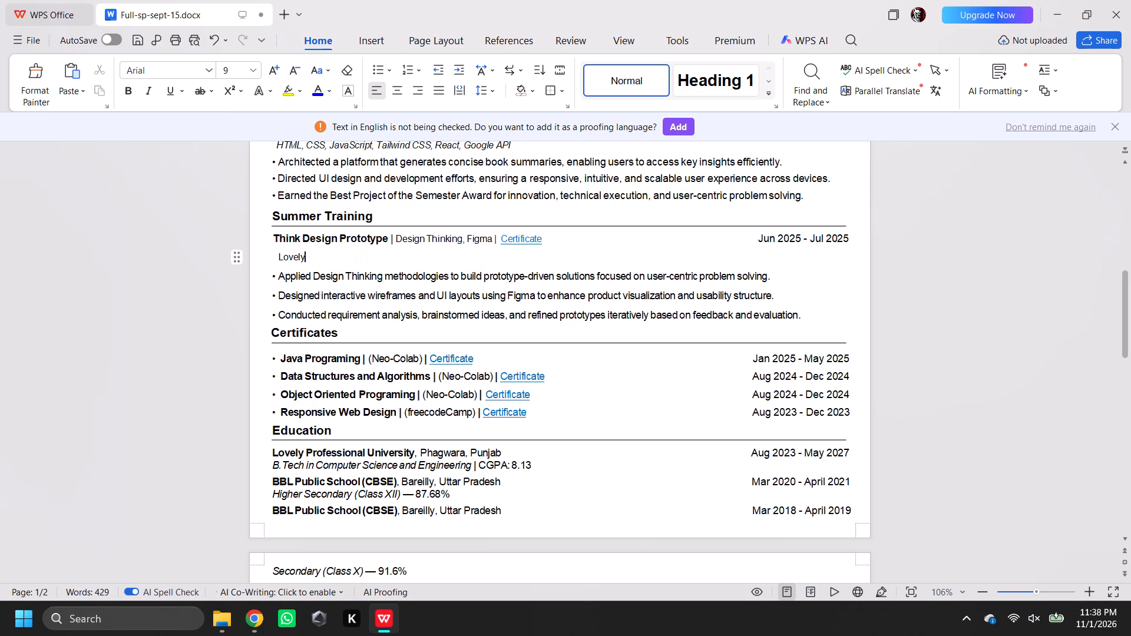
pyautogui.press('BackSpace')
pyautogui.press('BackSpace')
pyautogui.press('BackSpace')
pyautogui.press('BackSpace')
pyautogui.press('BackSpace')
pyautogui.press('BackSpace')
pyautogui.press('BackSpace')
pyautogui.press('BackSpace')
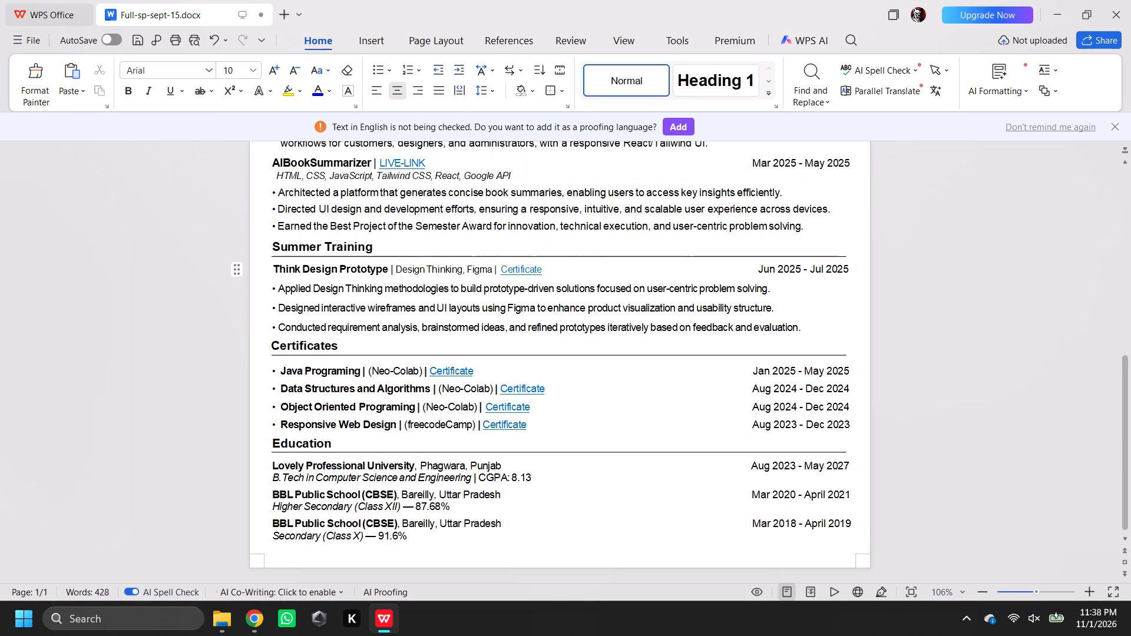
# Insert a space after "BL" in the first project's title so it reads "BL Agro Industries".
pyautogui.scroll(1, 425, 256)
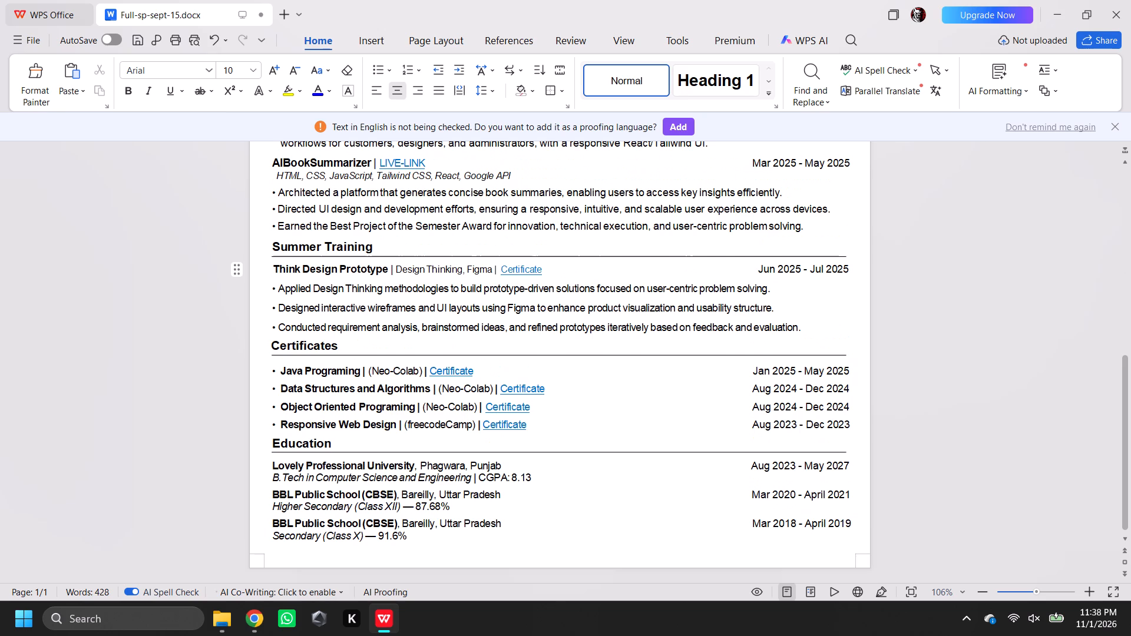
pyautogui.scroll(4, 425, 256)
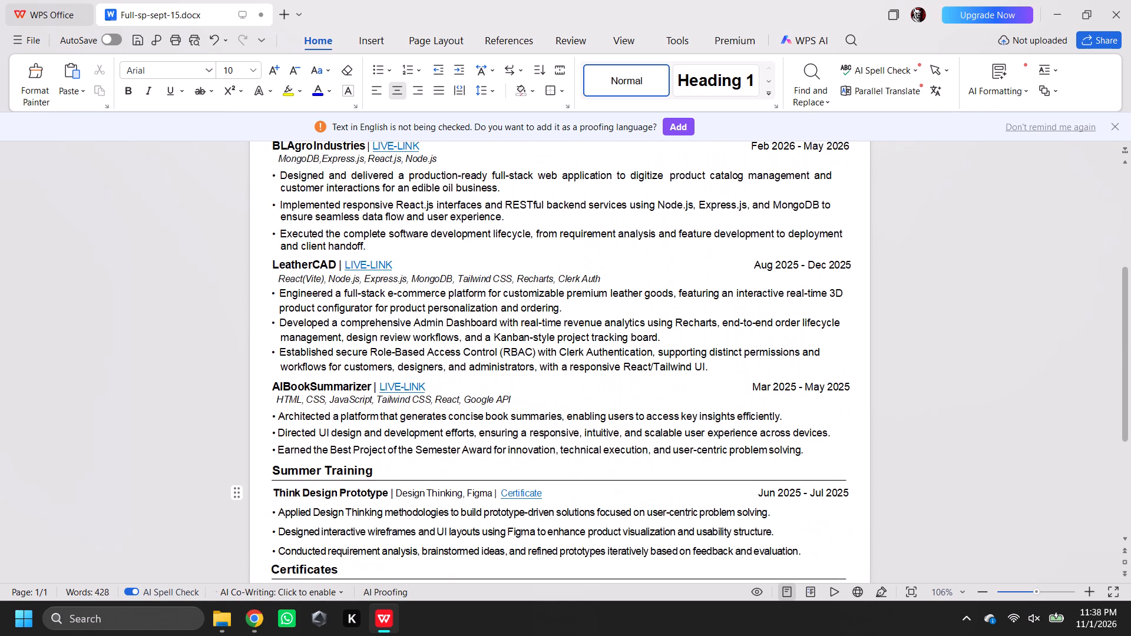
pyautogui.scroll(1, 425, 256)
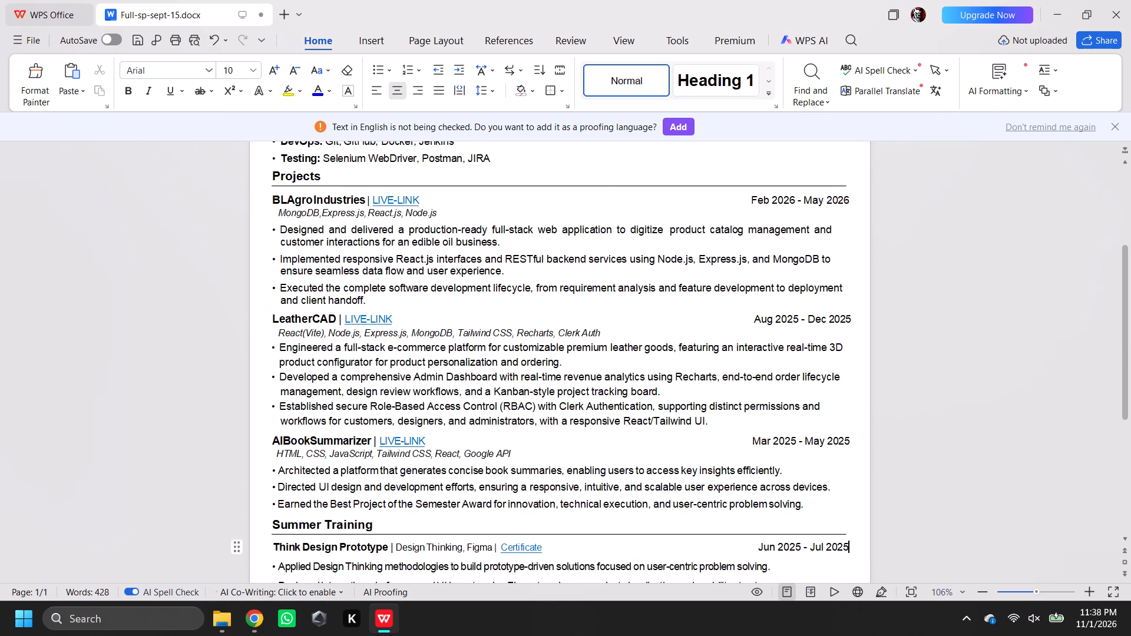
pyautogui.click(287, 198)
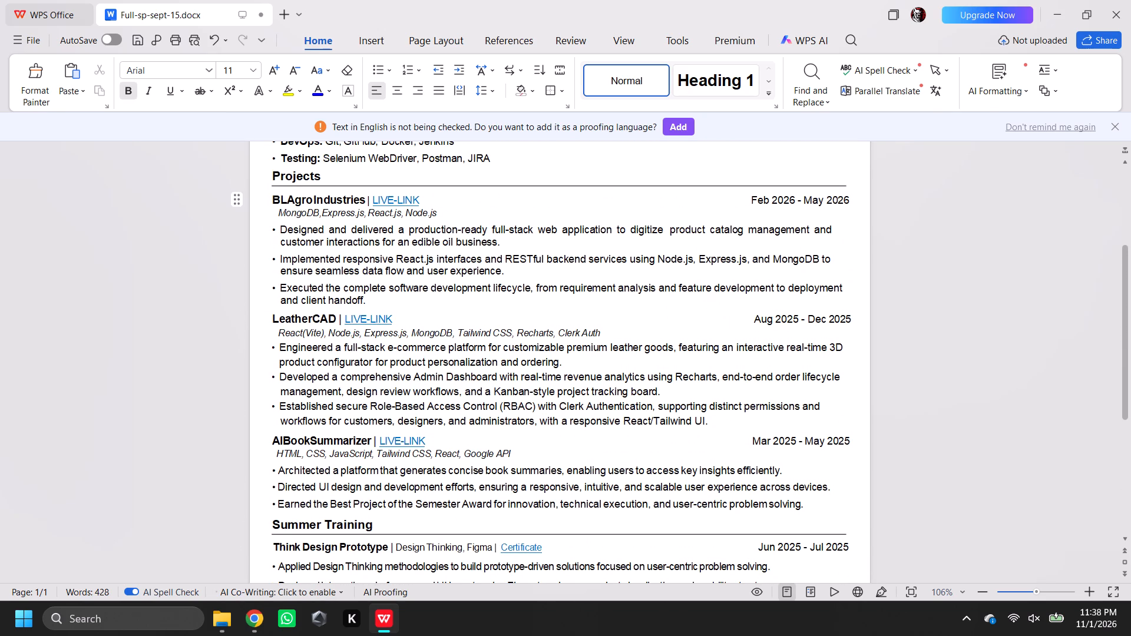
pyautogui.press('space')
pyautogui.press('Right')
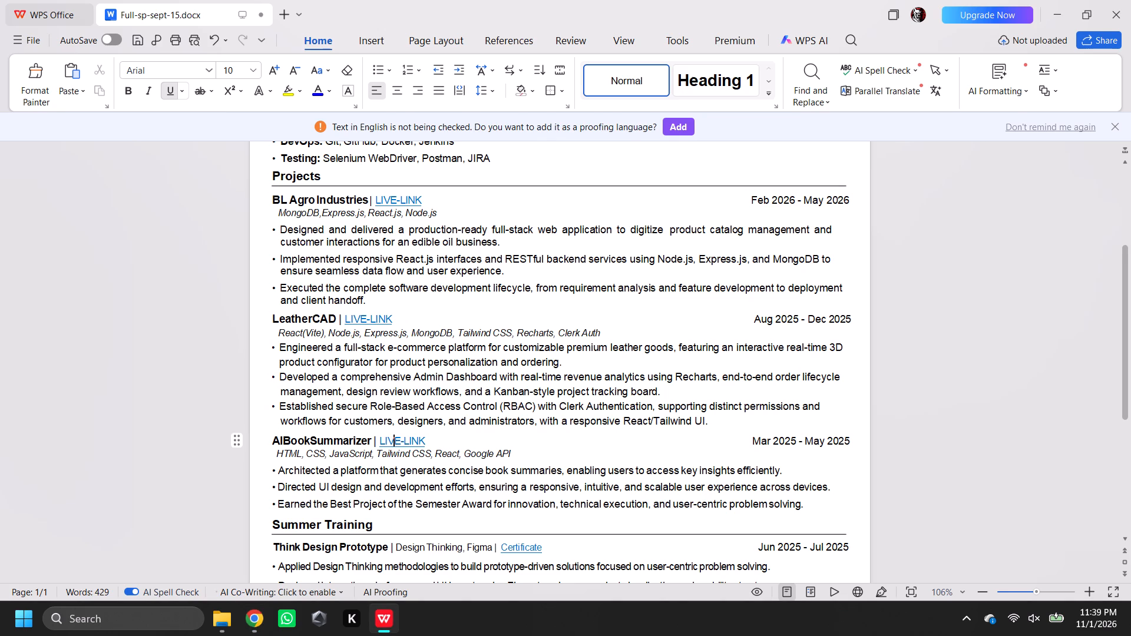
pyautogui.scroll(1, 786, 332)
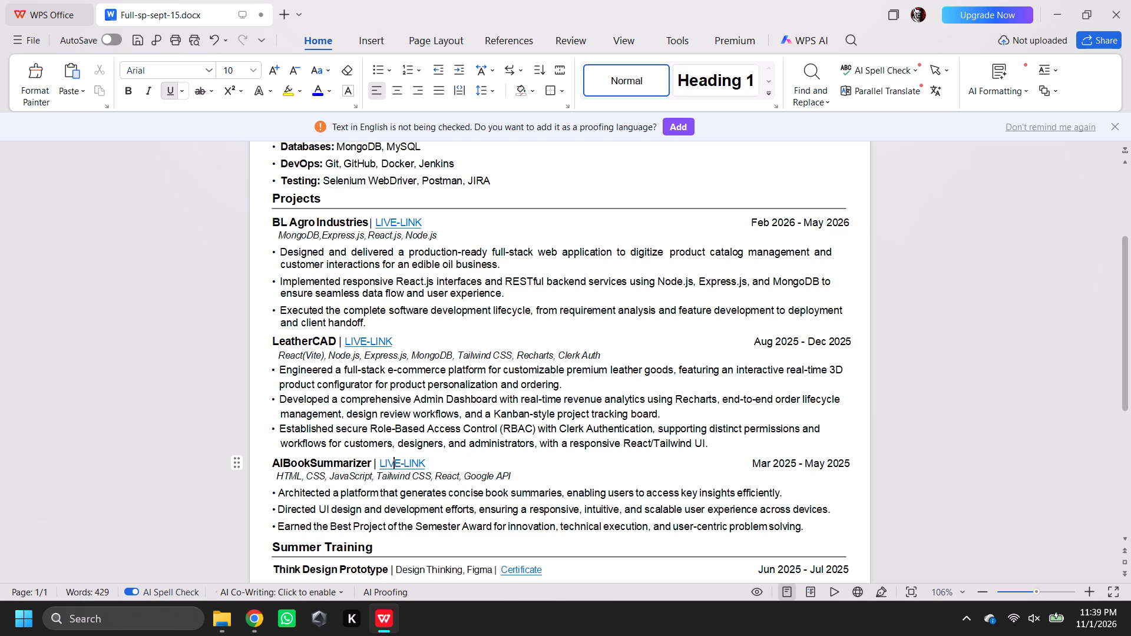
pyautogui.scroll(1, 736, 339)
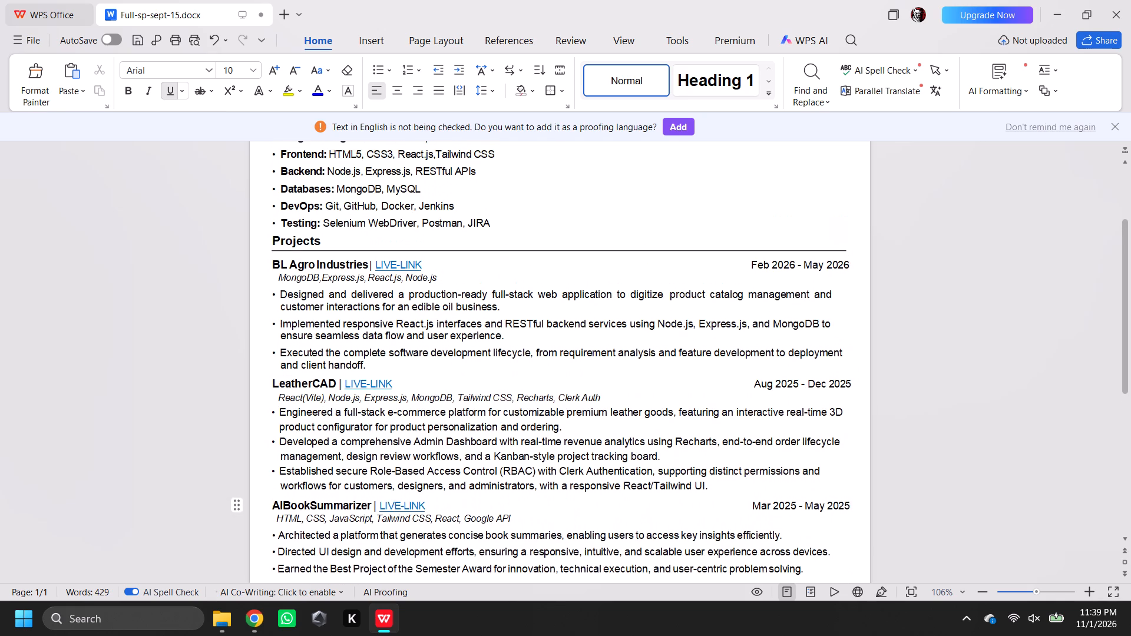
pyautogui.scroll(1, 736, 339)
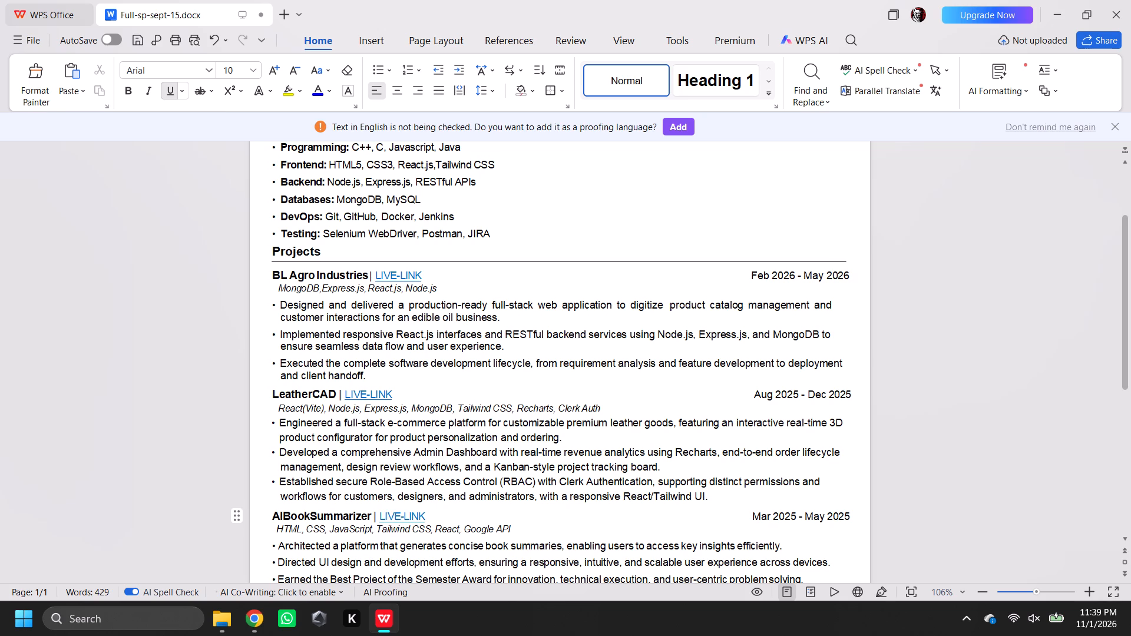
pyautogui.click(325, 406)
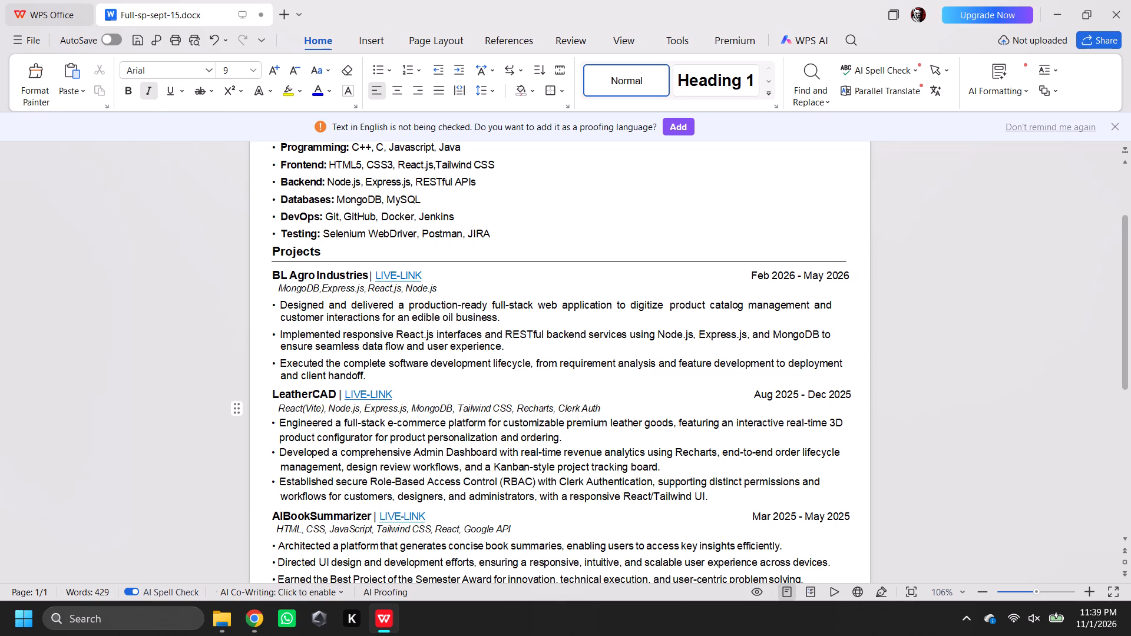
pyautogui.press('BackSpace')
pyautogui.press('BackSpace')
pyautogui.press('BackSpace')
pyautogui.press('BackSpace')
pyautogui.press('BackSpace')
pyautogui.press('BackSpace')
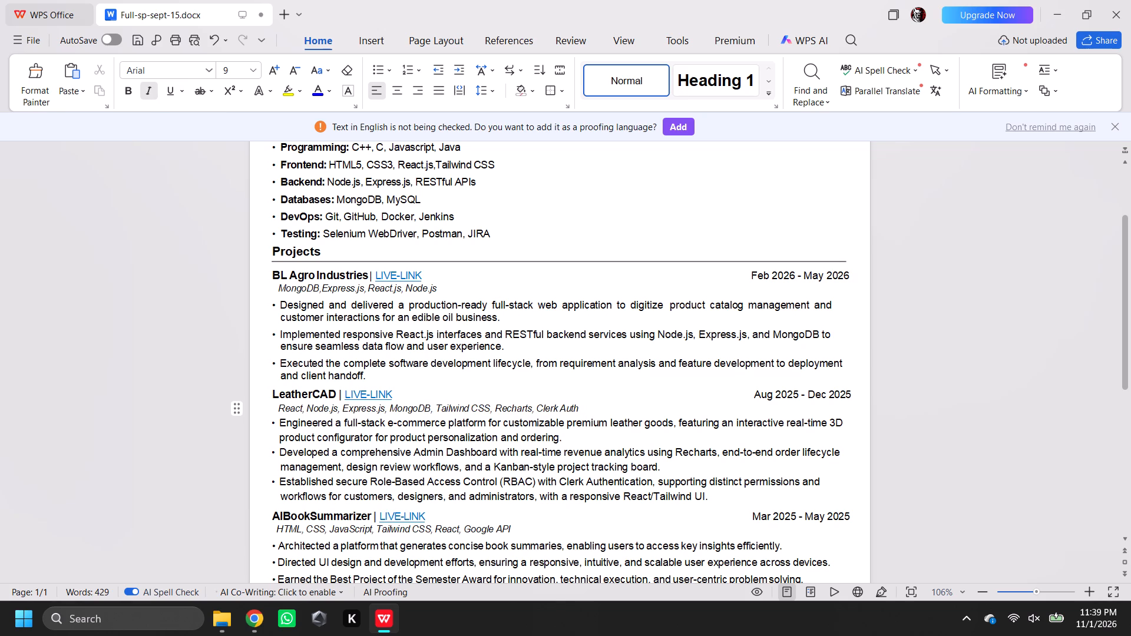
# Review the résumé from the projects down to Education, and glance at Gemini's suggested version in Chrome.
pyautogui.scroll(-1, 455, 451)
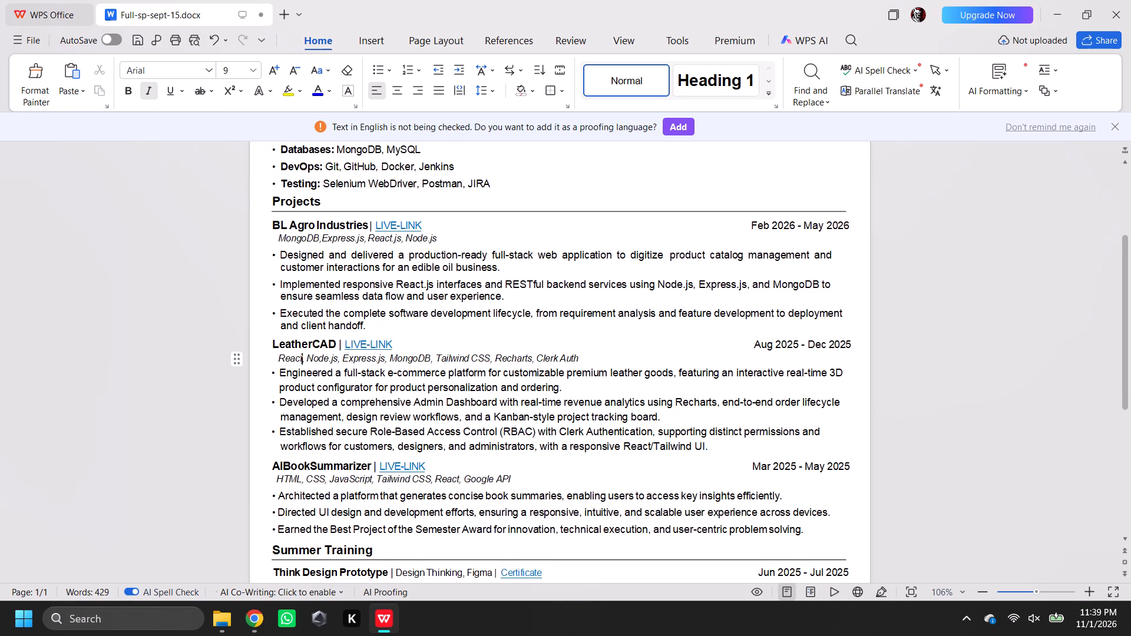
pyautogui.scroll(-1, 455, 451)
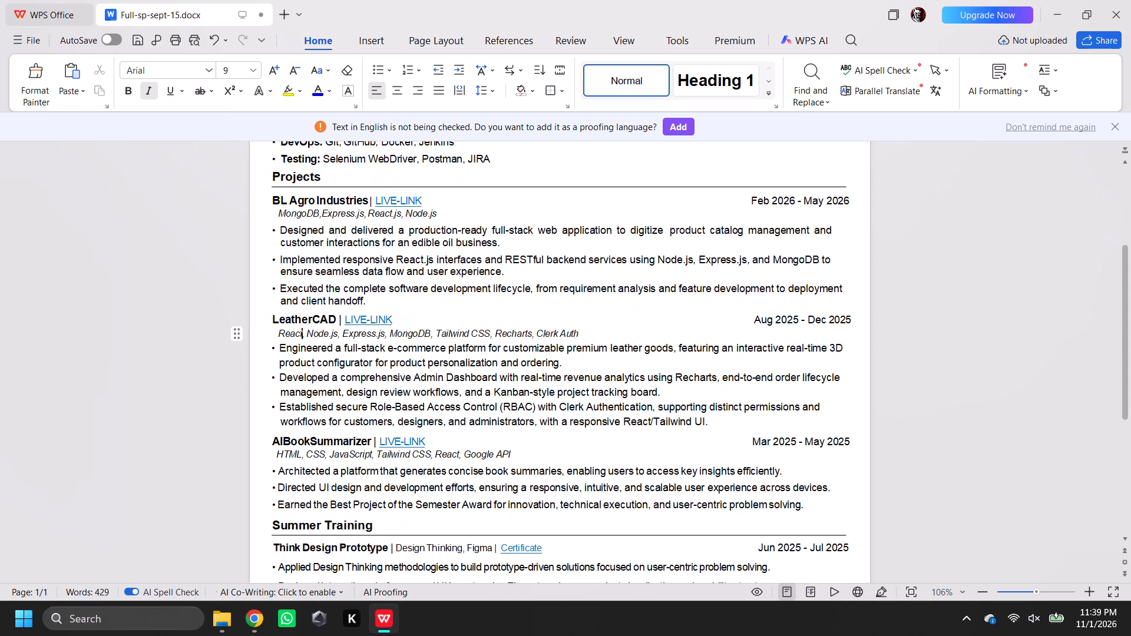
pyautogui.scroll(-3, 541, 442)
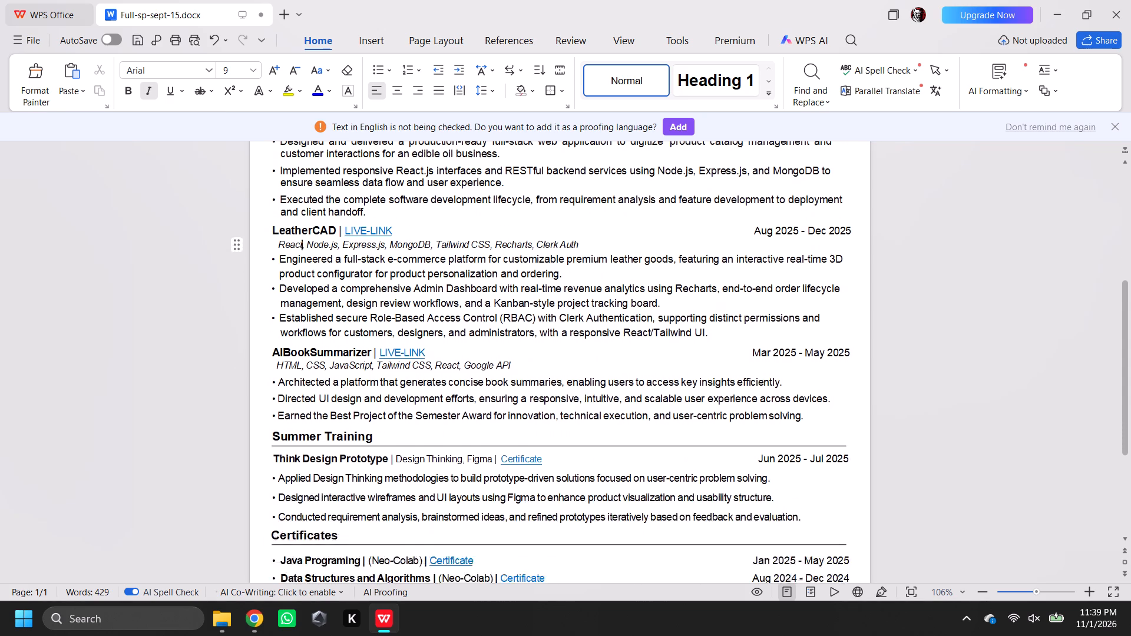
pyautogui.scroll(-2, 541, 442)
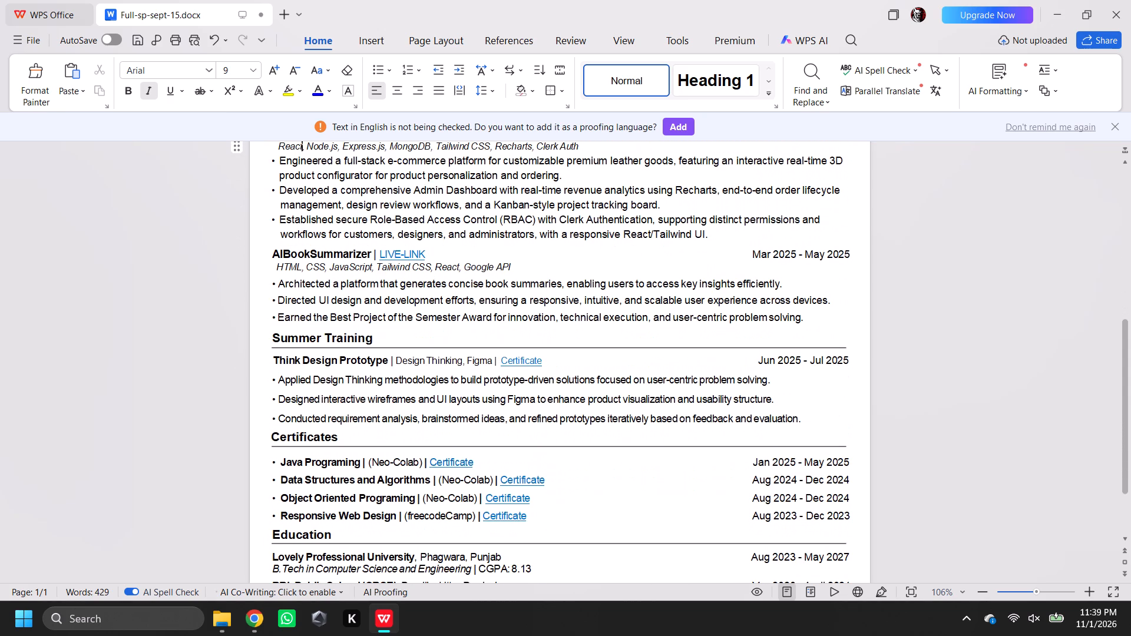
pyautogui.scroll(-3, 541, 442)
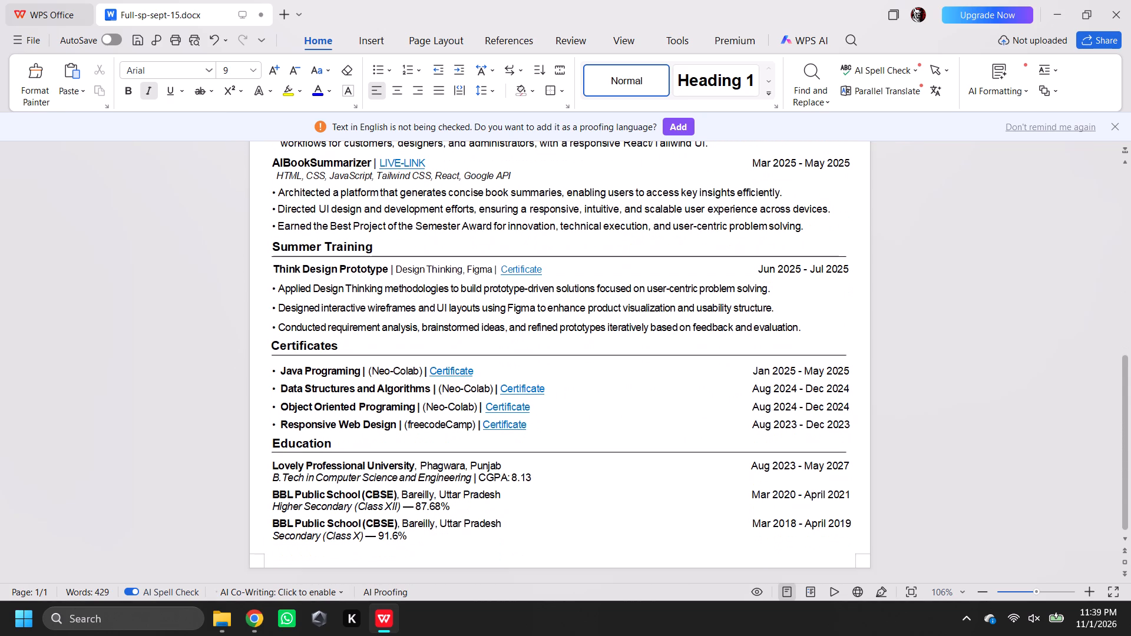
pyautogui.click(250, 623)
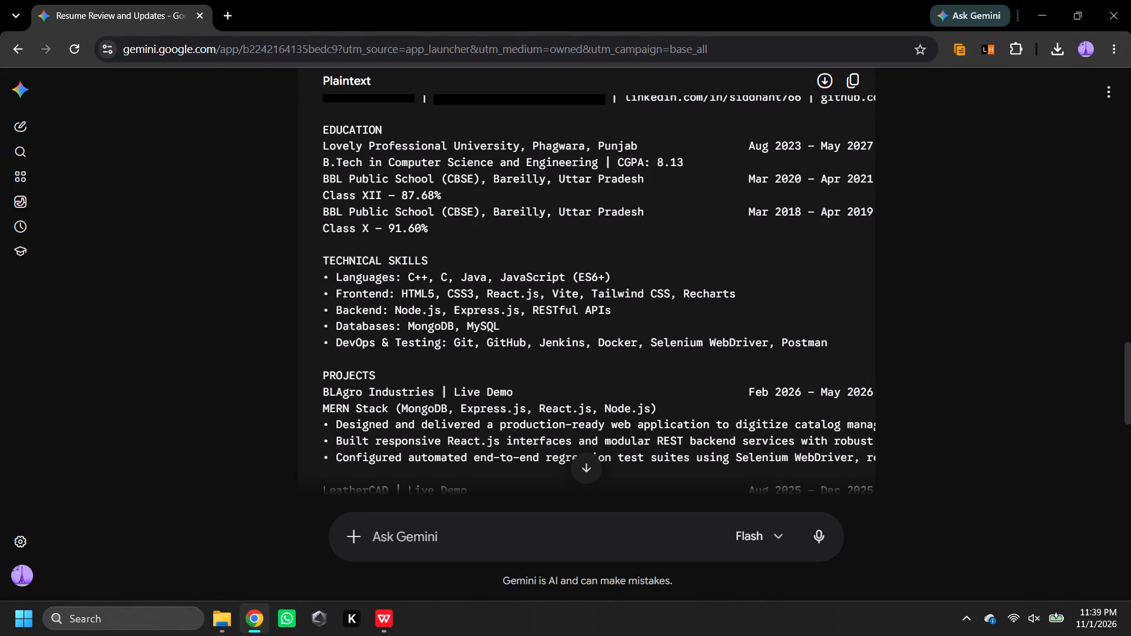
pyautogui.click(376, 624)
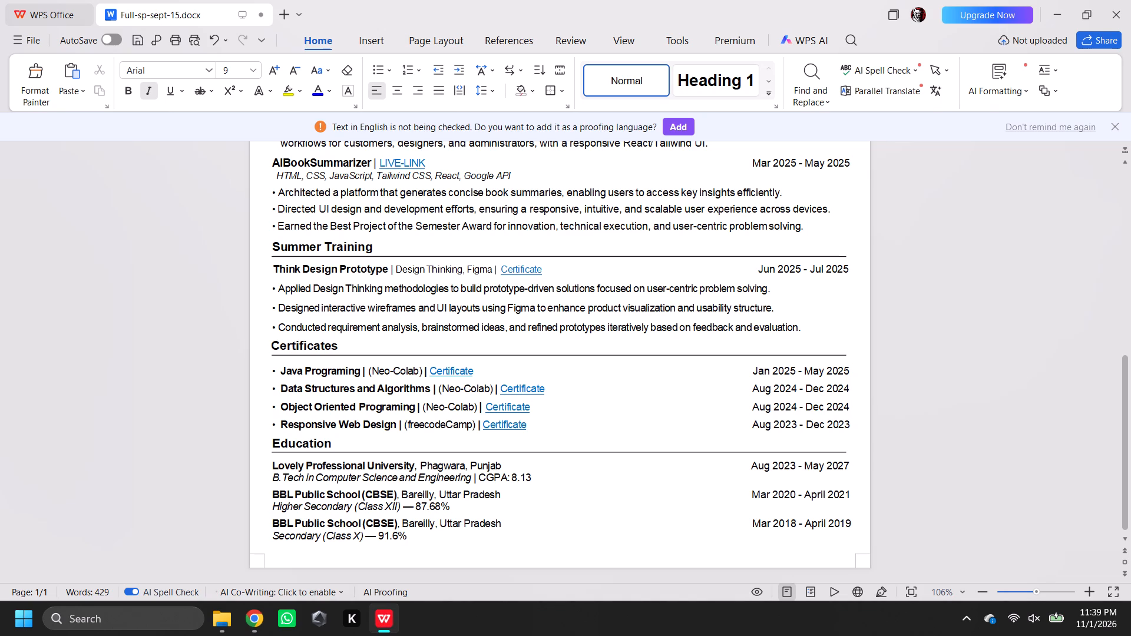
# Switch to Chrome and open GitHub in a new tab.
pyautogui.click(256, 621)
pyautogui.click(234, 10)
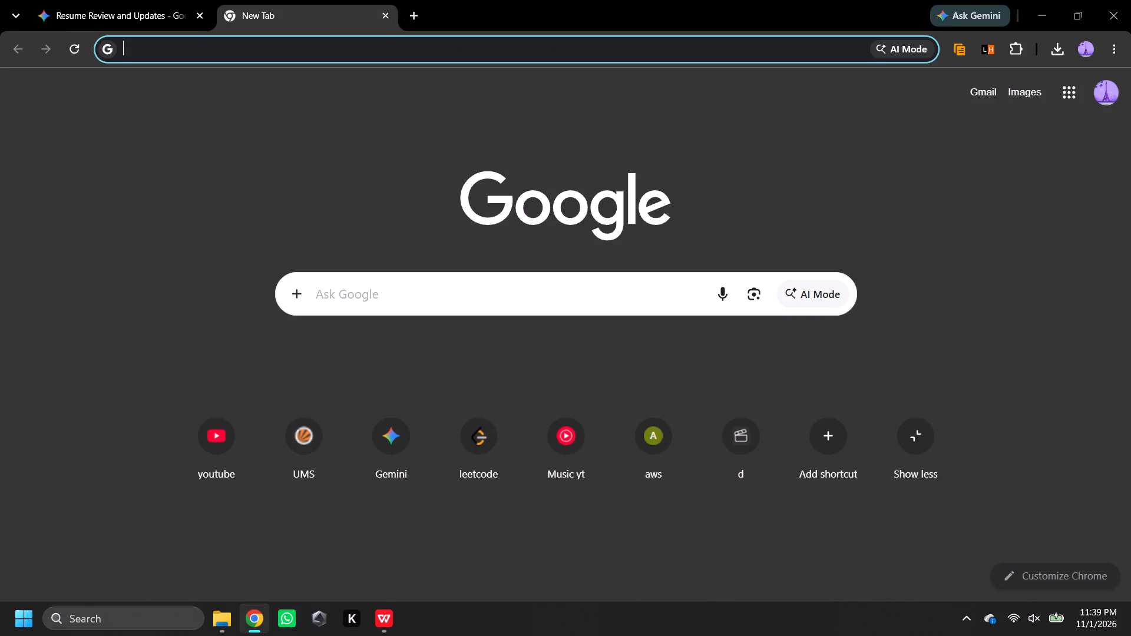
pyautogui.press('r')
pyautogui.press('BackSpace')
pyautogui.press('BackSpace')
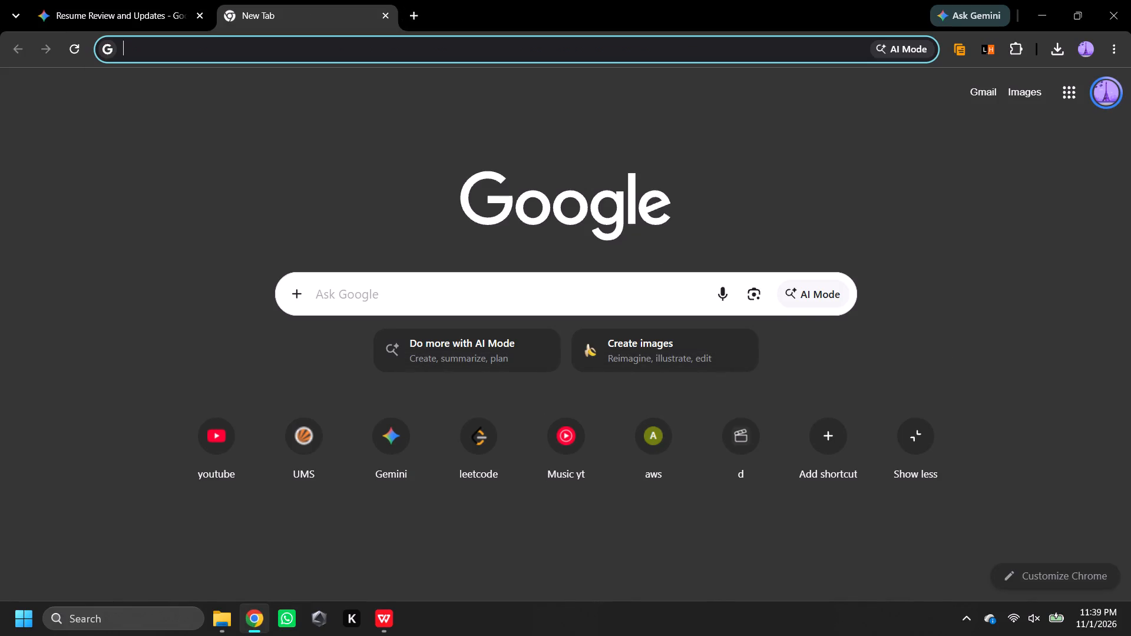
pyautogui.press('BackSpace')
pyautogui.write('github')
pyautogui.press('Return')
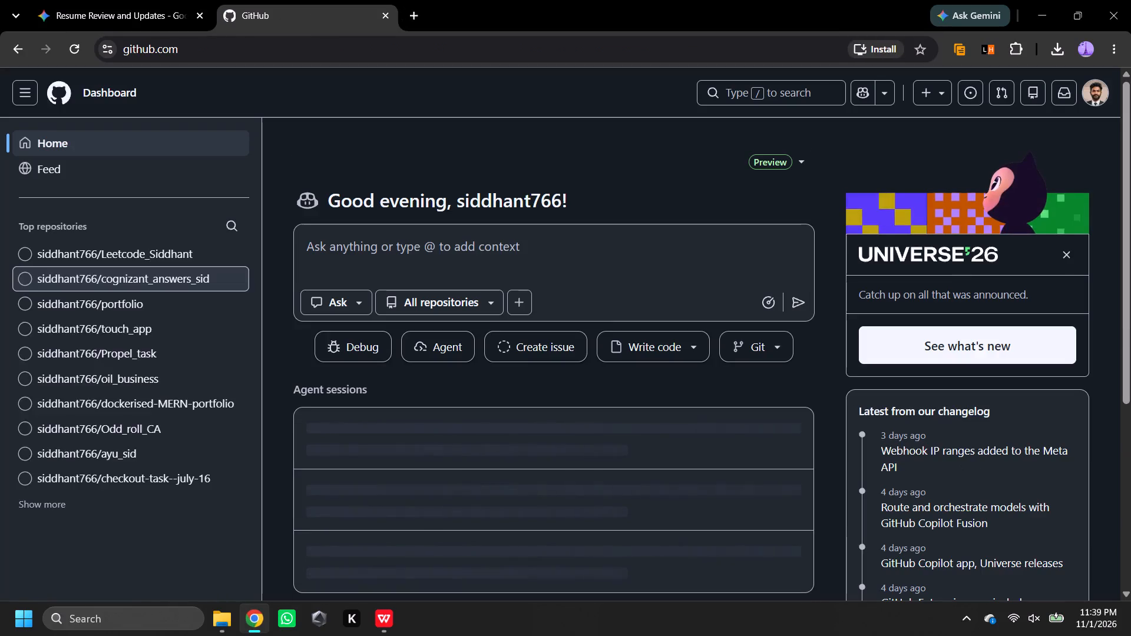
# Search the top repositories for "cert" and open the certificates repository.
pyautogui.click(225, 225)
pyautogui.write('pr')
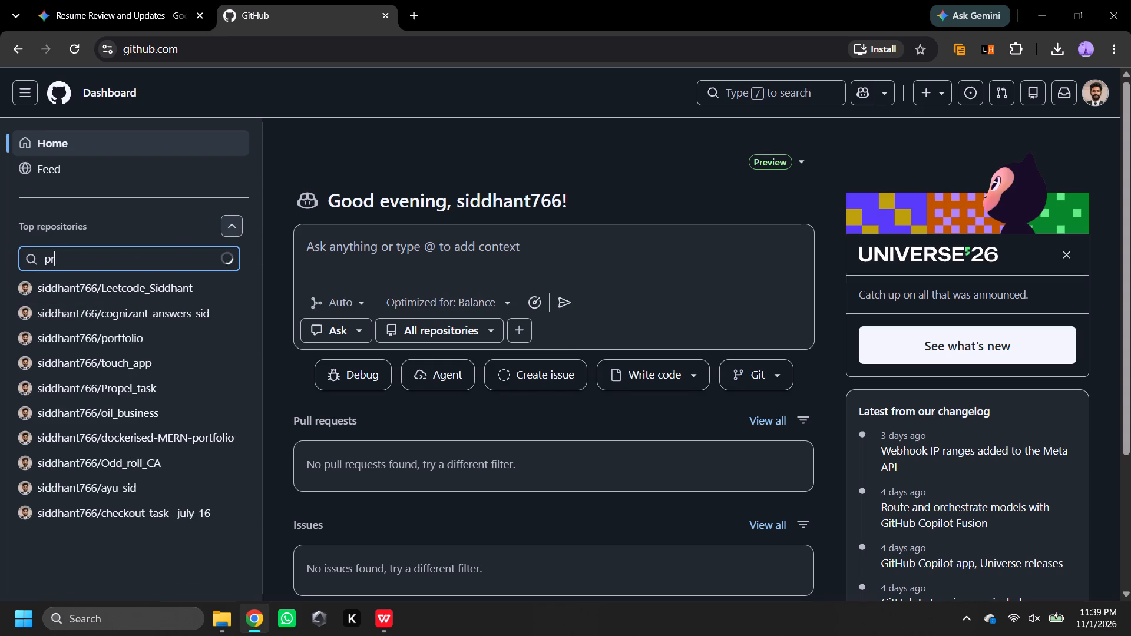
pyautogui.press('BackSpace')
pyautogui.press('BackSpace')
pyautogui.press('BackSpace')
pyautogui.press('BackSpace')
pyautogui.press('BackSpace')
pyautogui.write('cr')
pyautogui.press('BackSpace')
pyautogui.write('ert')
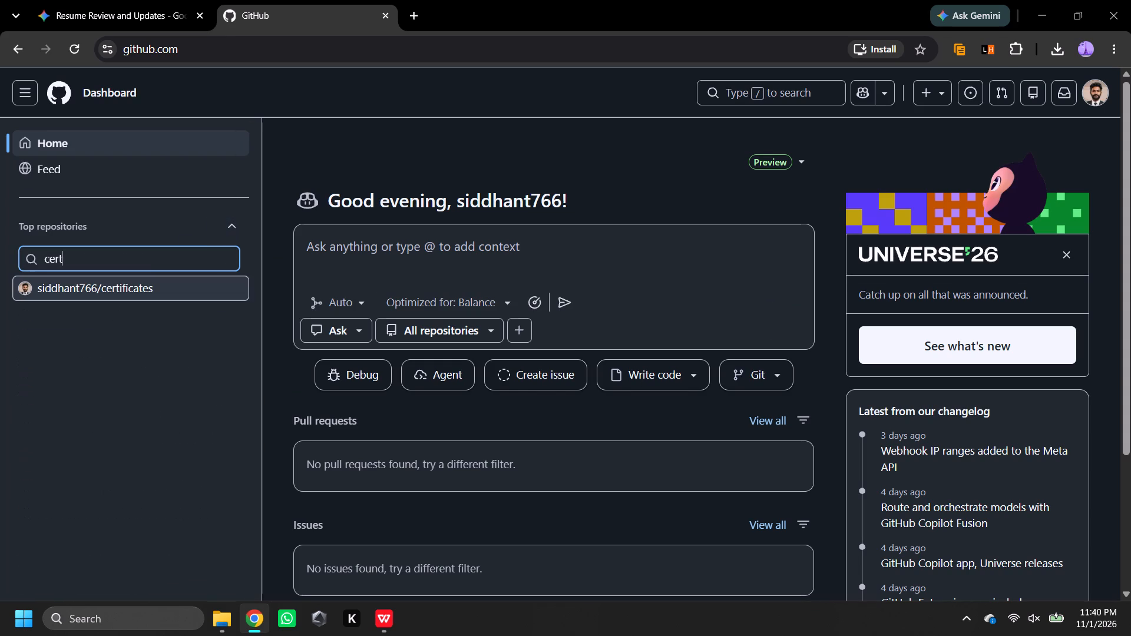
pyautogui.click(143, 290)
# Open Cloud Computing.pdf in the repository, look over the certificate, and copy the page's web address.
pyautogui.scroll(-1, 342, 338)
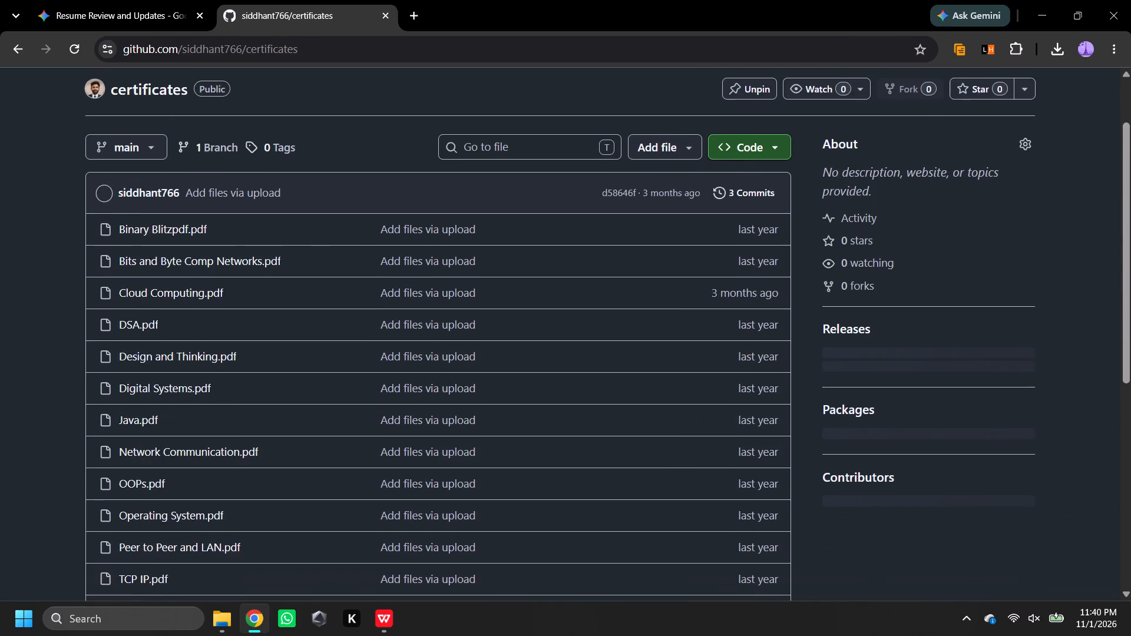
pyautogui.scroll(-1, 342, 338)
pyautogui.click(188, 277)
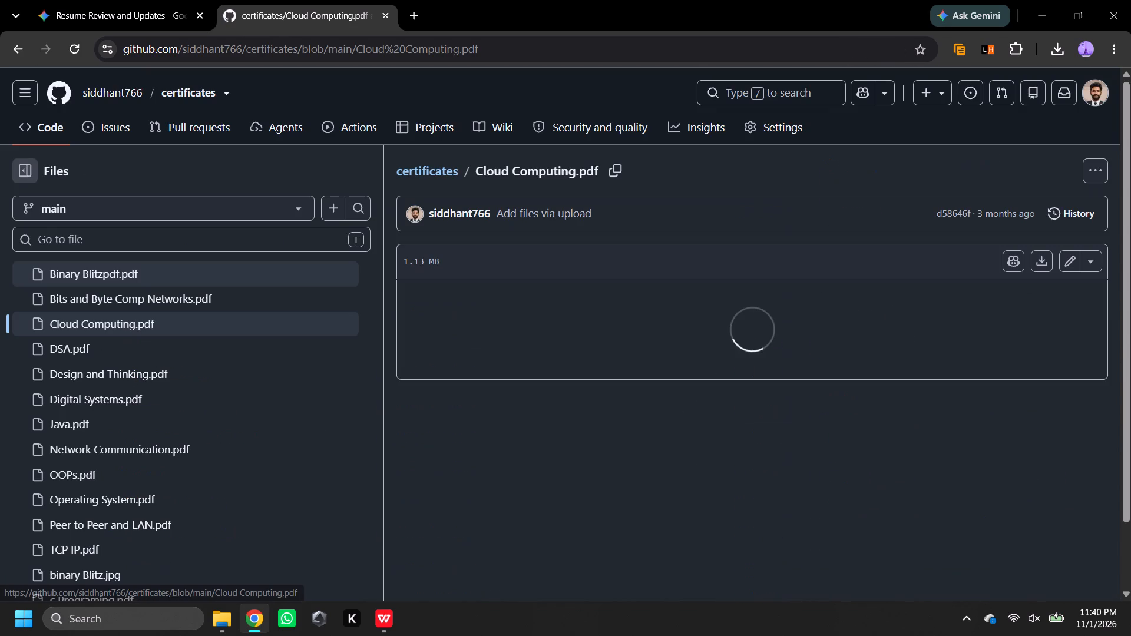
pyautogui.scroll(-1, 464, 383)
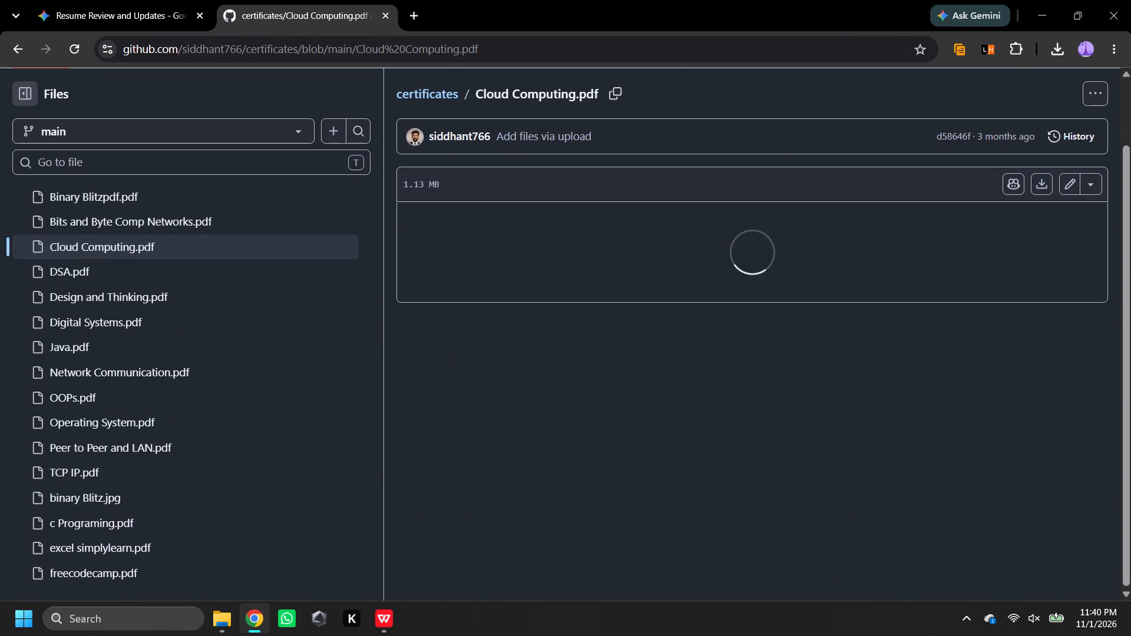
pyautogui.scroll(1, 570, 306)
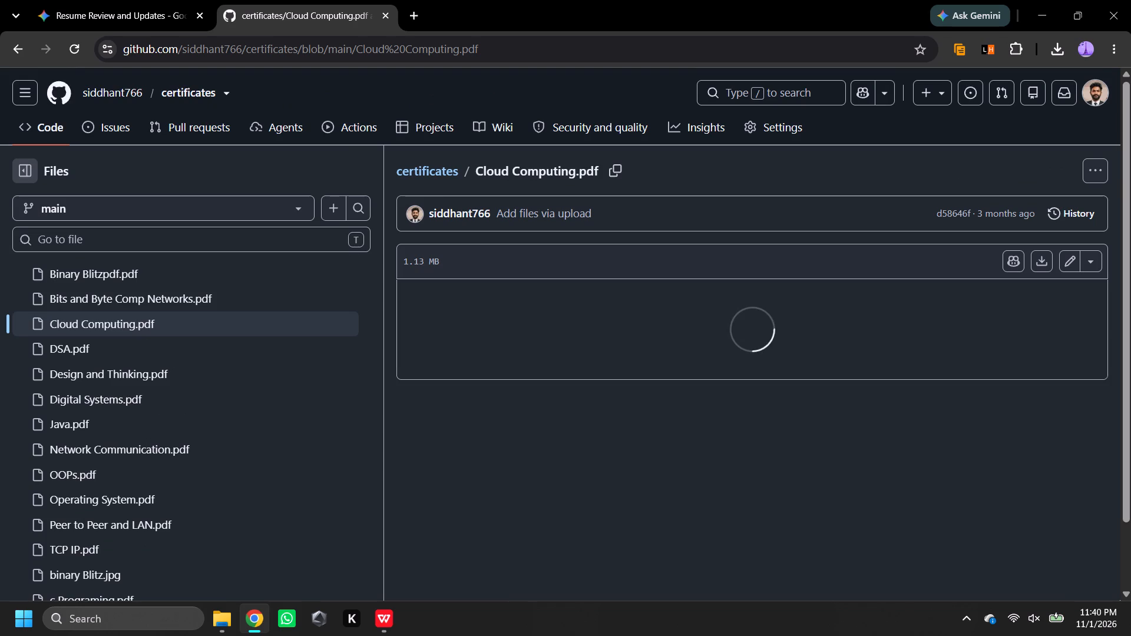
pyautogui.scroll(-4, 570, 306)
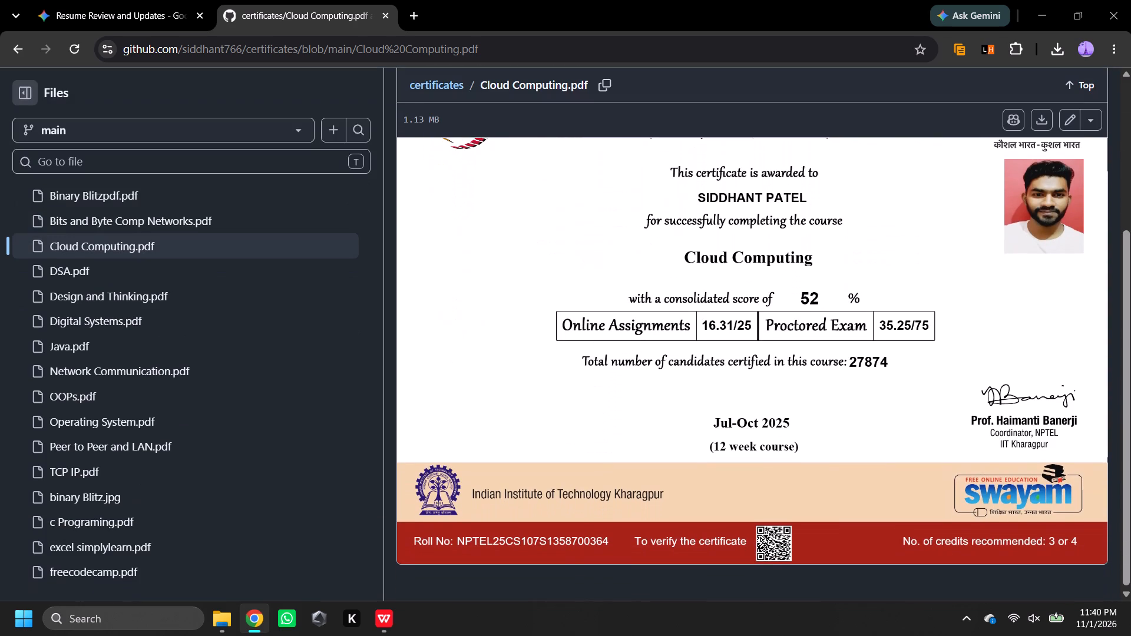
pyautogui.scroll(-1, 570, 306)
pyautogui.click(482, 53)
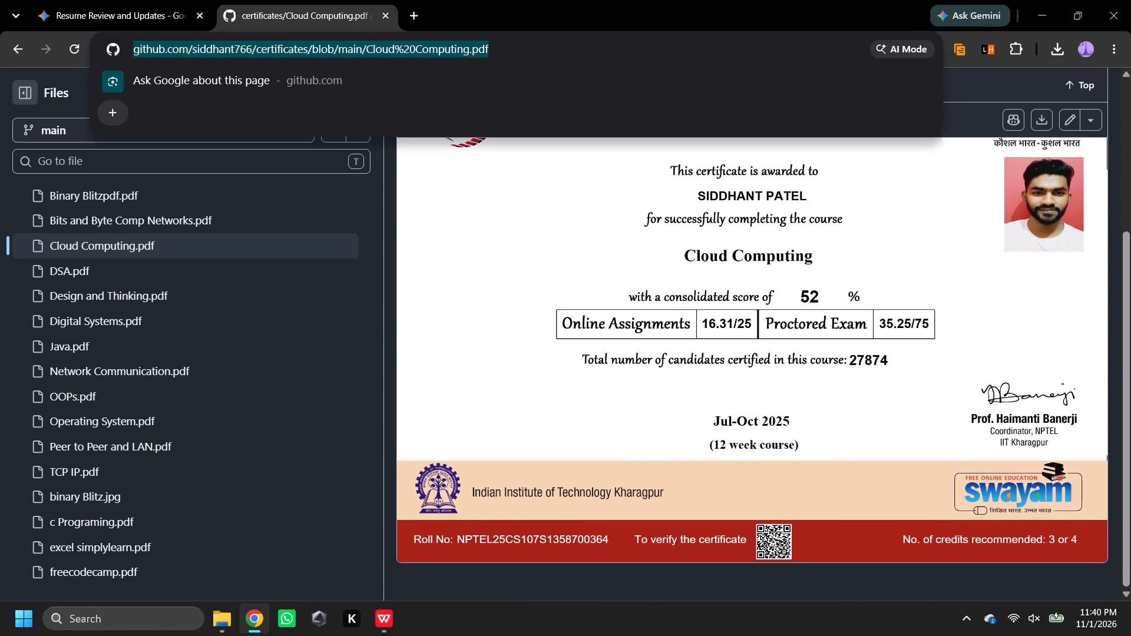
pyautogui.hotkey('ctrl', 'c')
# Back in the WPS Office résumé, replace the Java Programing entry's Certificate link address with the copied Cloud Computing.pdf address.
pyautogui.click(381, 626)
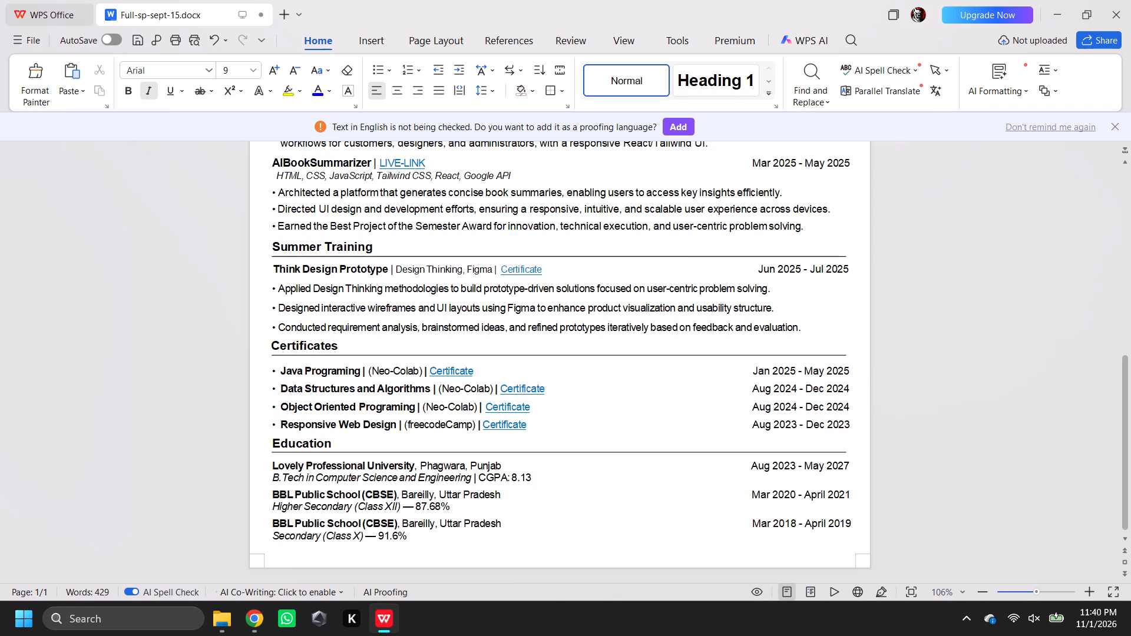
pyautogui.rightClick(461, 369)
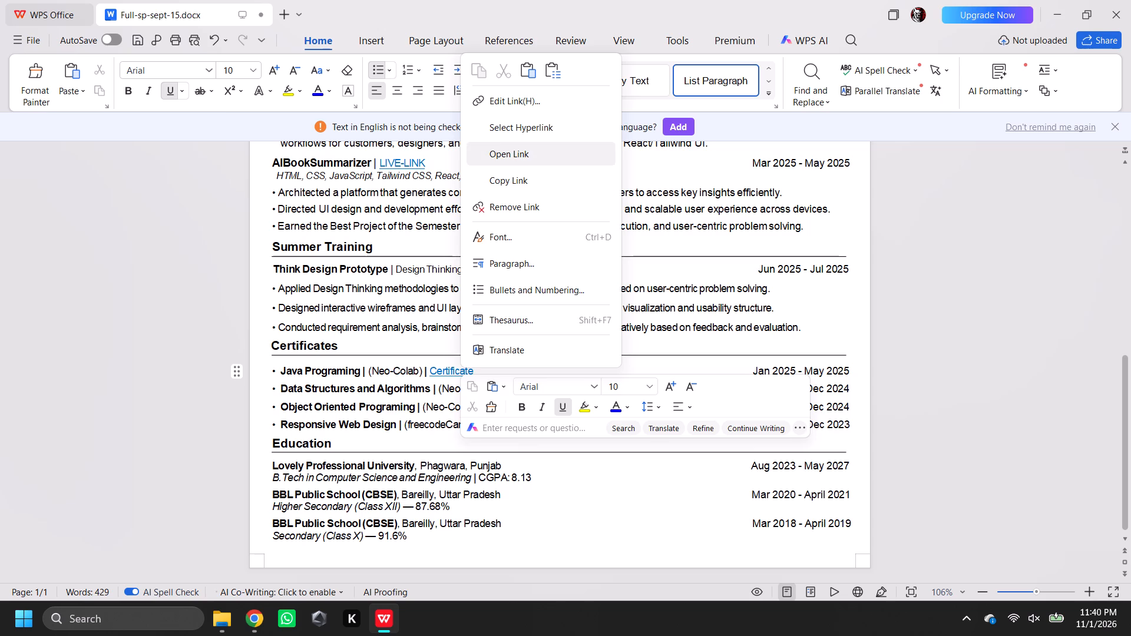
pyautogui.click(504, 101)
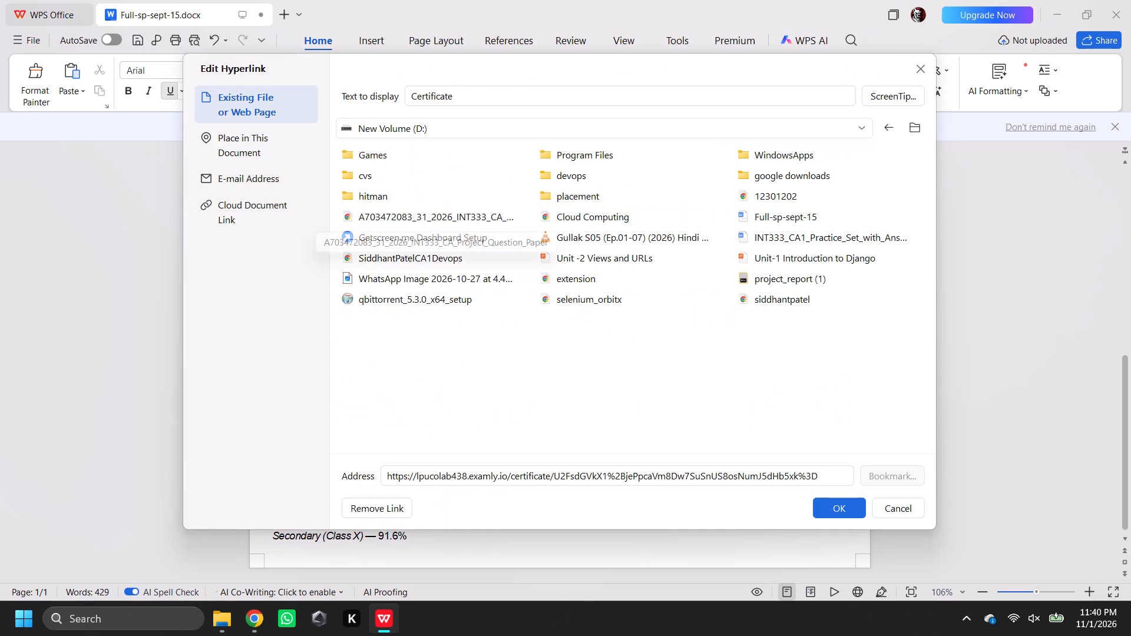
pyautogui.click(547, 471)
pyautogui.hotkey('ctrl', 'a')
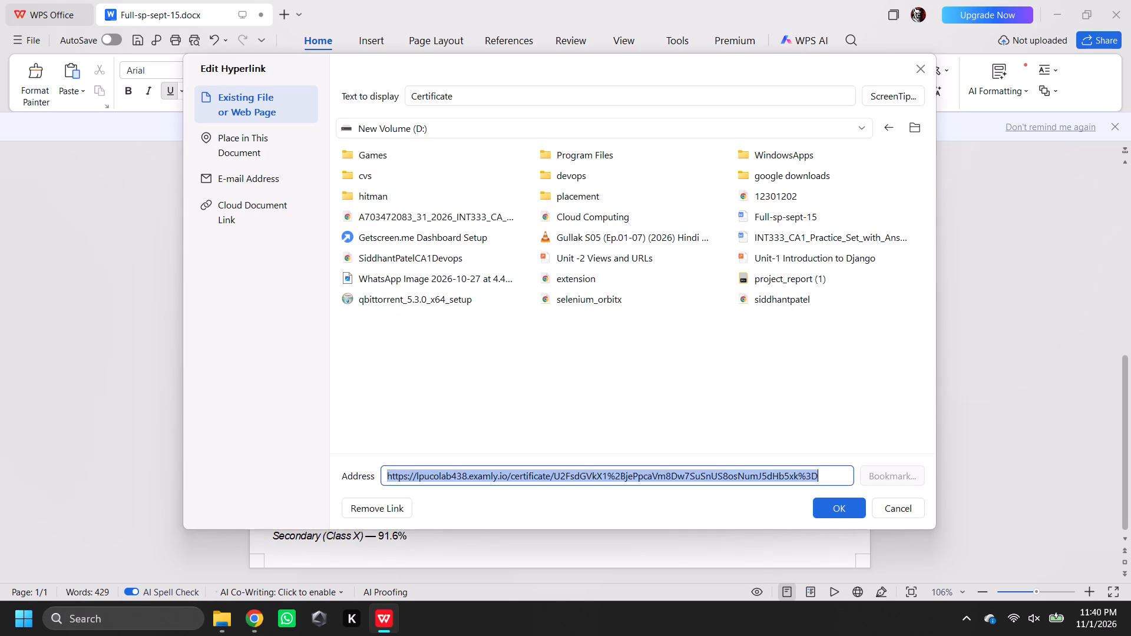
pyautogui.press('BackSpace')
pyautogui.hotkey('ctrl', 'v')
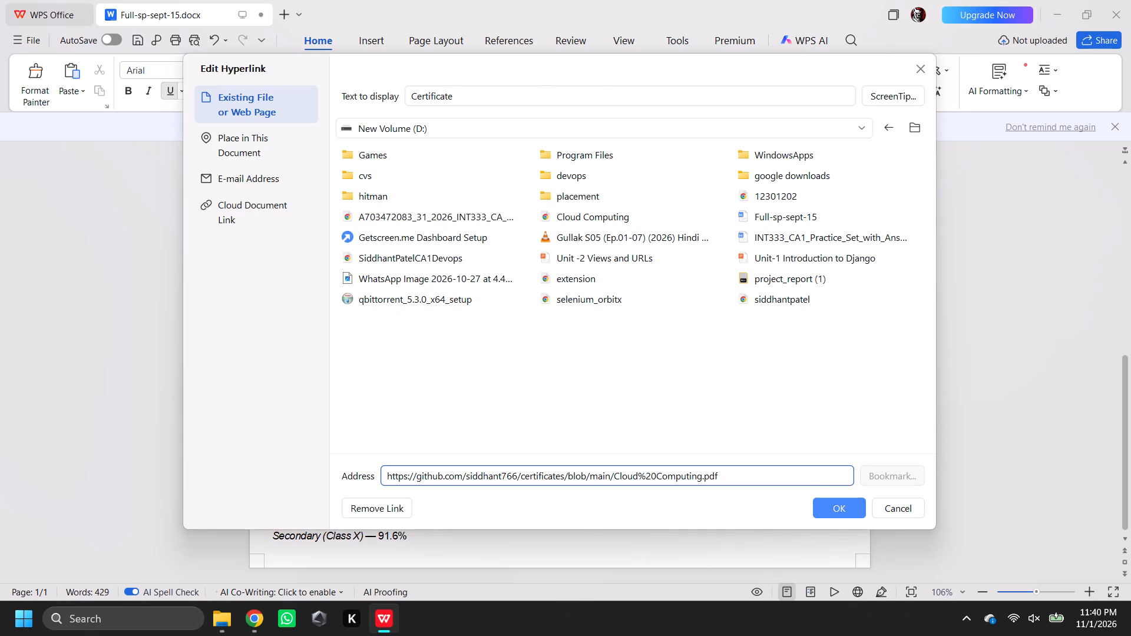
pyautogui.click(832, 508)
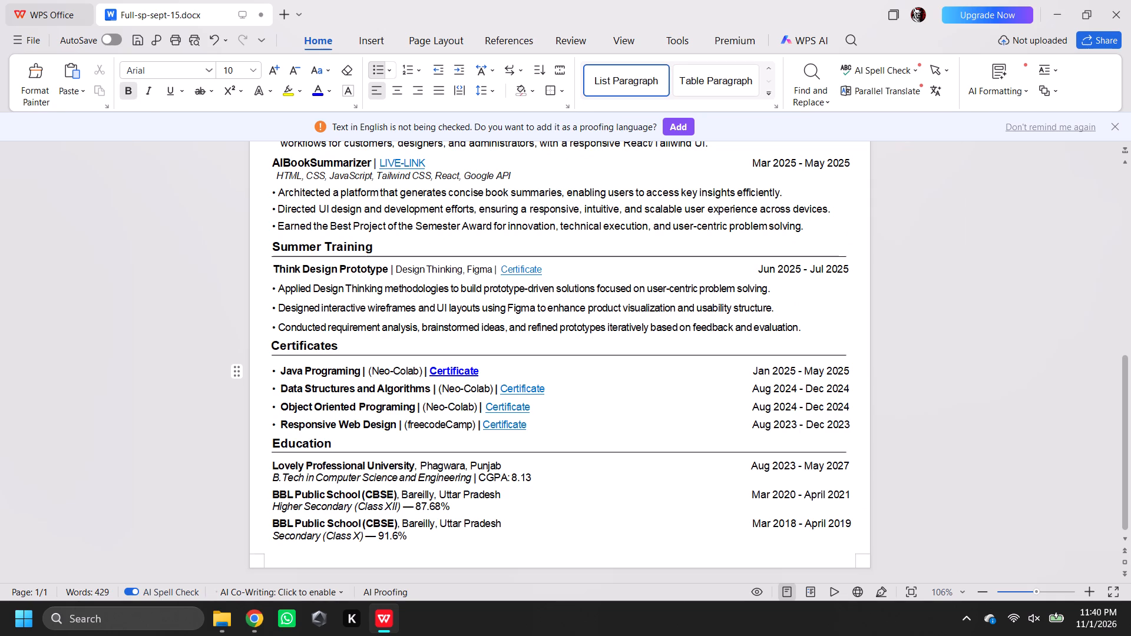
# Set the Java Programing entry's Certificate link text to standard blue and remove its bold formatting.
pyautogui.moveTo(481, 367); pyautogui.dragTo(431, 370)
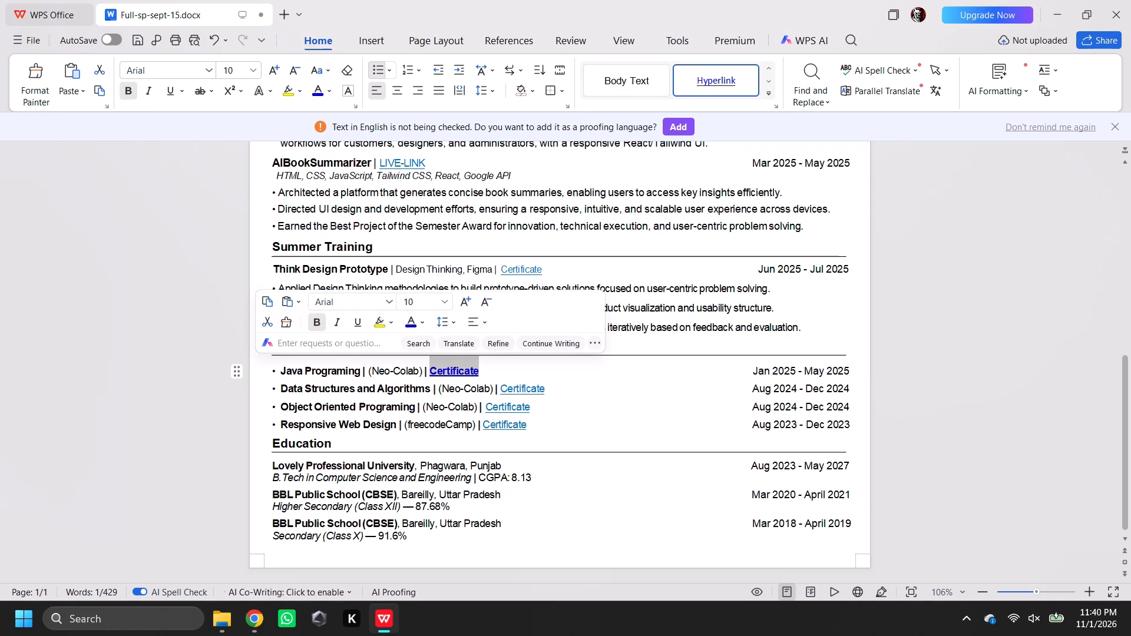
pyautogui.click(425, 323)
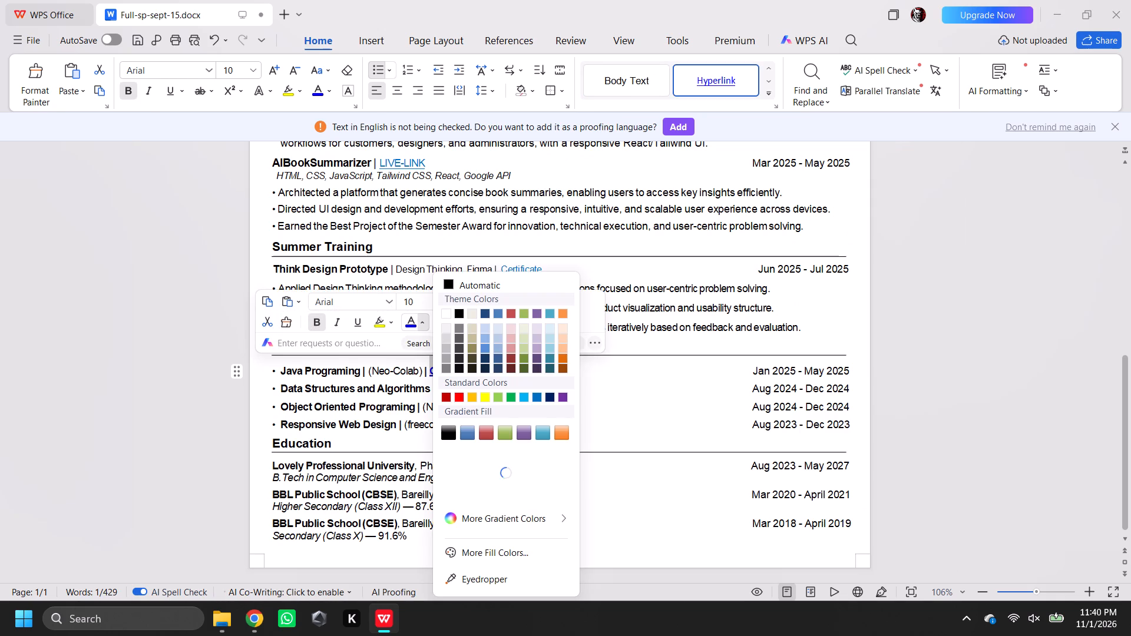
pyautogui.click(539, 397)
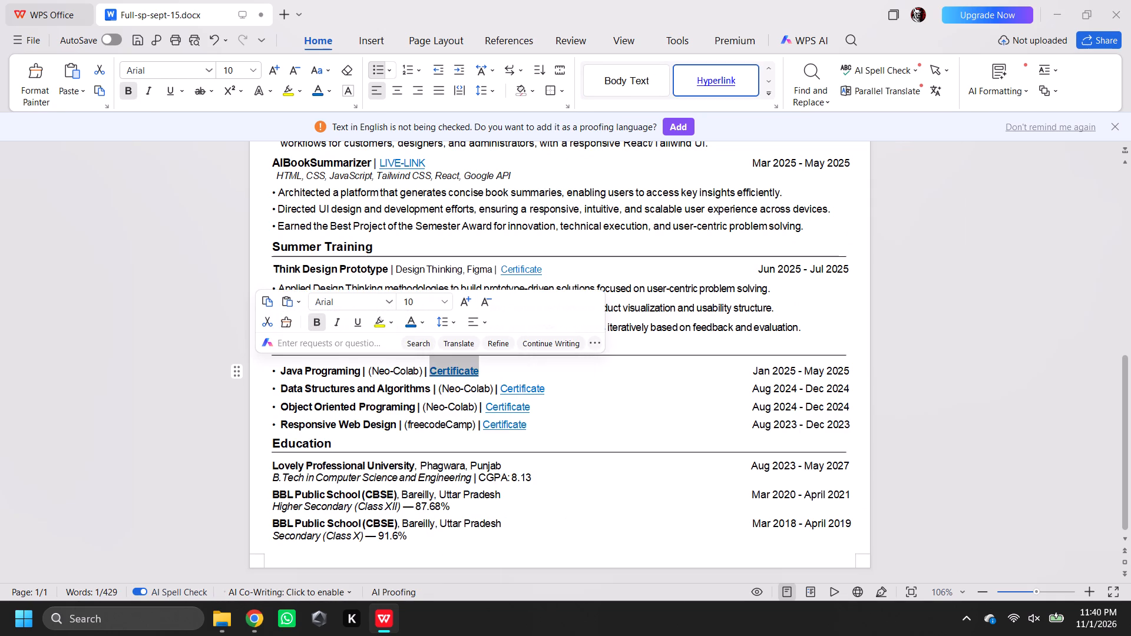
pyautogui.click(548, 387)
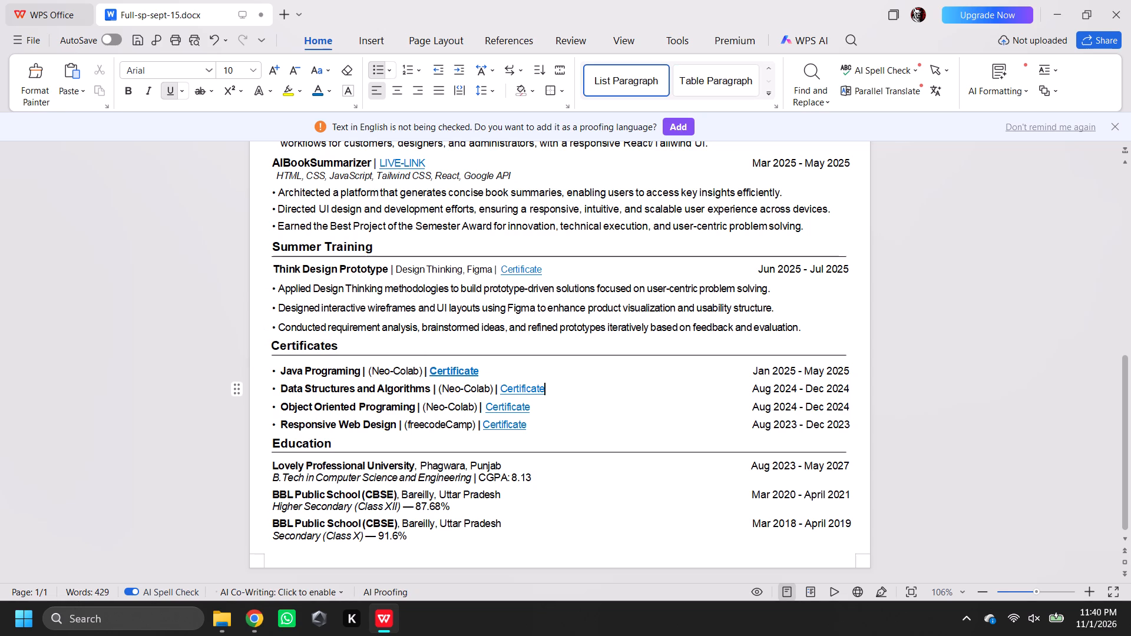
pyautogui.moveTo(479, 370); pyautogui.dragTo(432, 372)
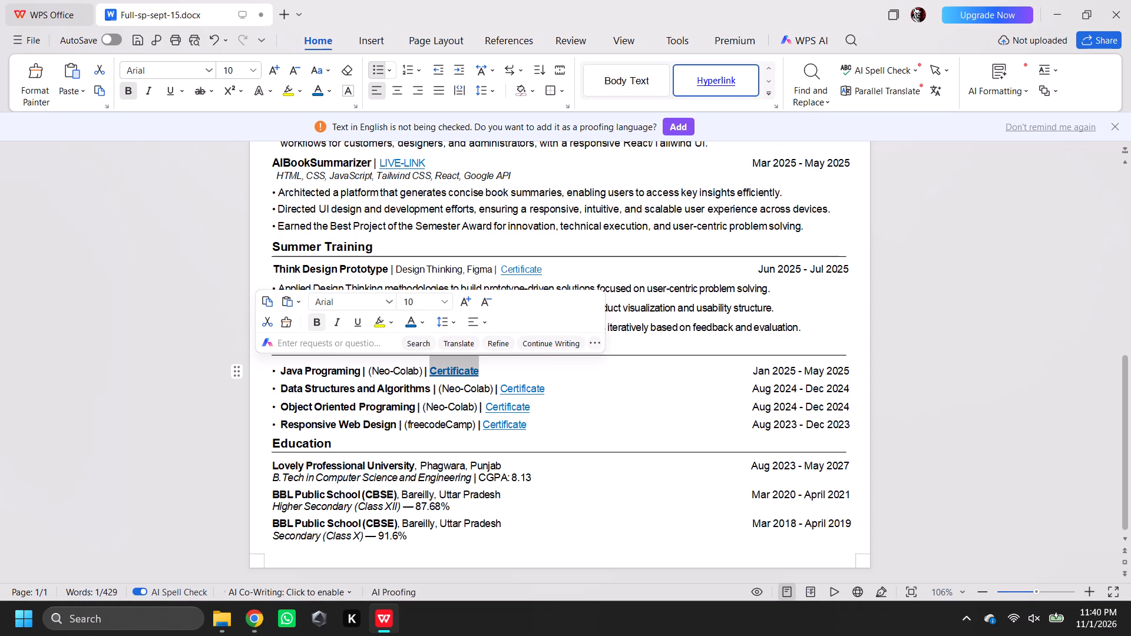
pyautogui.click(318, 326)
pyautogui.click(491, 373)
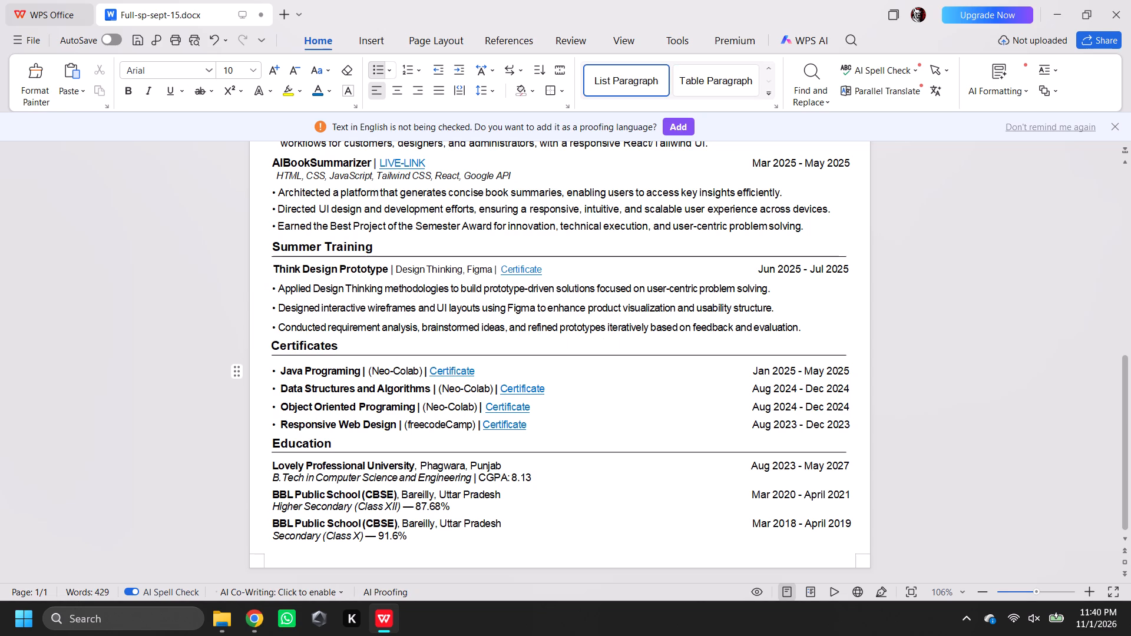
# Change the issuer of the Java Programing certificate entry from Neo-Colab to NPTEL, keeping the parentheses.
pyautogui.click(419, 370)
pyautogui.press('BackSpace')
pyautogui.press('BackSpace')
pyautogui.press('BackSpace')
pyautogui.press('BackSpace')
pyautogui.press('BackSpace')
pyautogui.press('BackSpace')
pyautogui.press('BackSpace')
pyautogui.press('BackSpace')
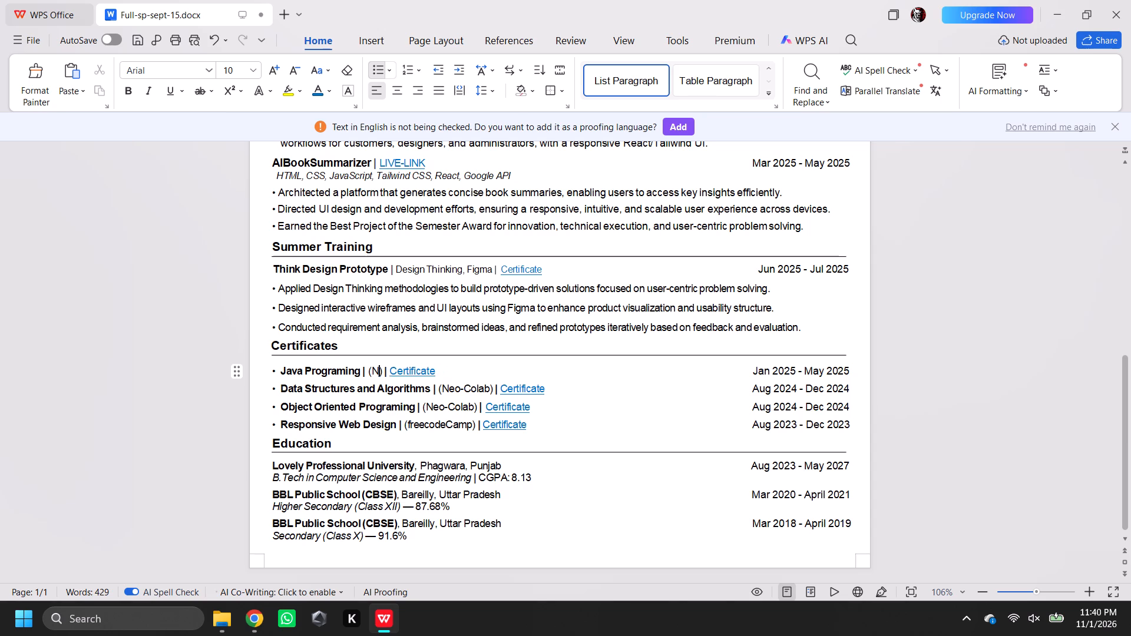
pyautogui.write('PTEL')
# Replace the certificate title Java Programing with Cloud Computing, keeping it bold.
pyautogui.click(360, 370)
pyautogui.press('BackSpace')
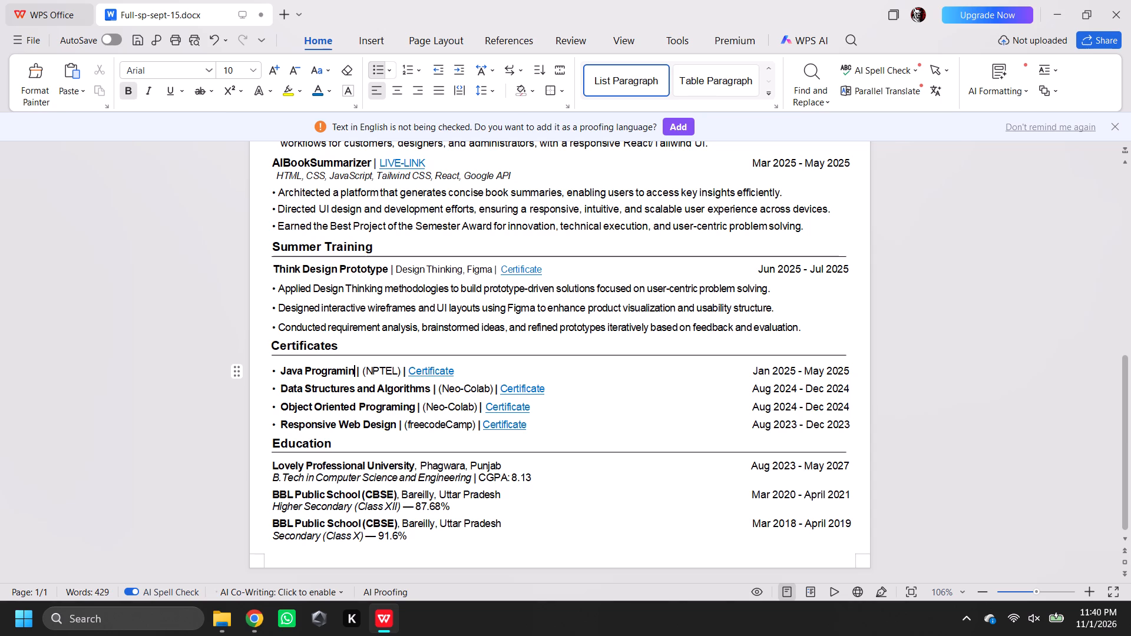
pyautogui.press('BackSpace')
pyautogui.press('BackSpace')
pyautogui.press('BackSpace')
pyautogui.press('BackSpace')
pyautogui.press('BackSpace')
pyautogui.press('BackSpace')
pyautogui.press('BackSpace')
pyautogui.press('BackSpace')
pyautogui.press('BackSpace')
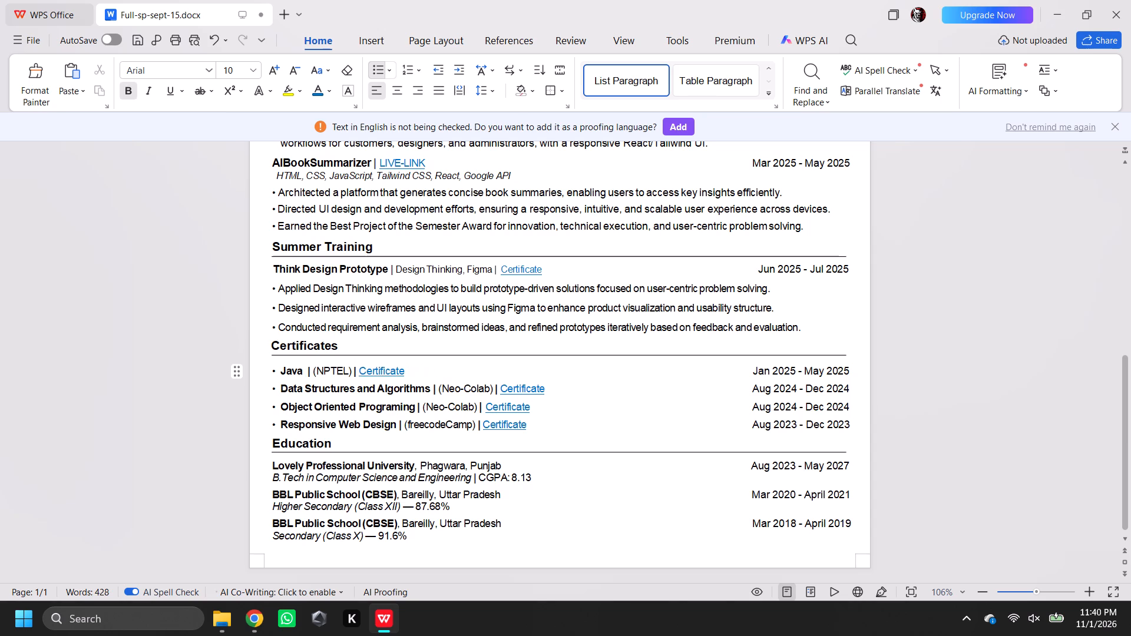
pyautogui.hotkey('shift', 'c')
pyautogui.write('loud Com')
pyautogui.write('puting')
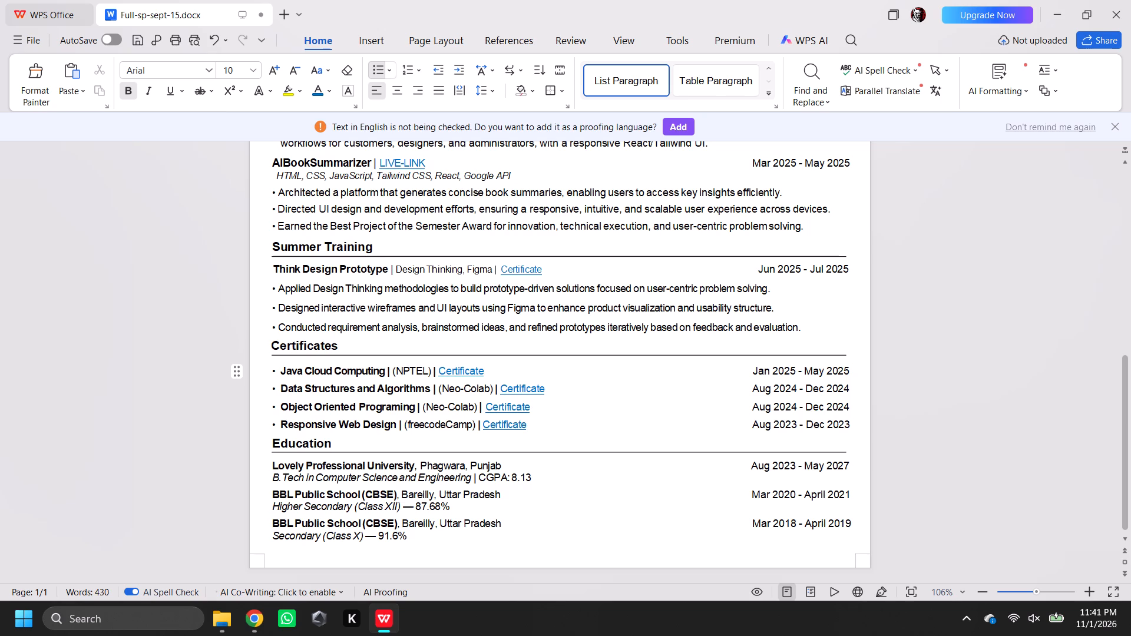
pyautogui.click(305, 372)
pyautogui.press('BackSpace')
pyautogui.press('BackSpace')
pyautogui.press('BackSpace')
pyautogui.press('BackSpace')
pyautogui.press('BackSpace')
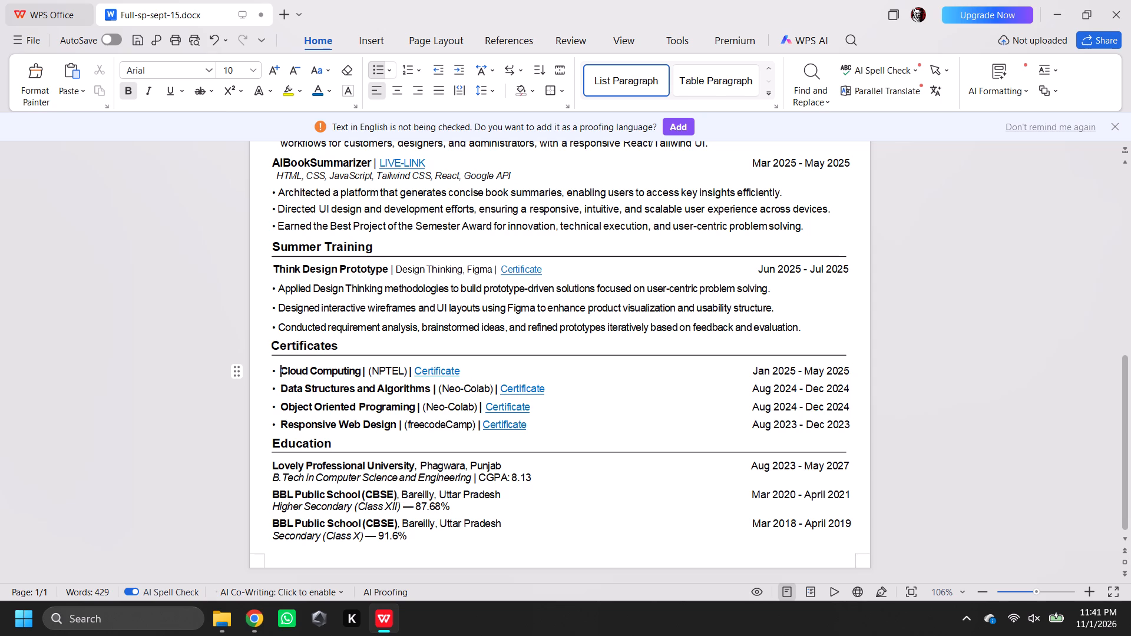
# Extend the Certificates section heading to read "Certification & Certificates".
pyautogui.click(273, 343)
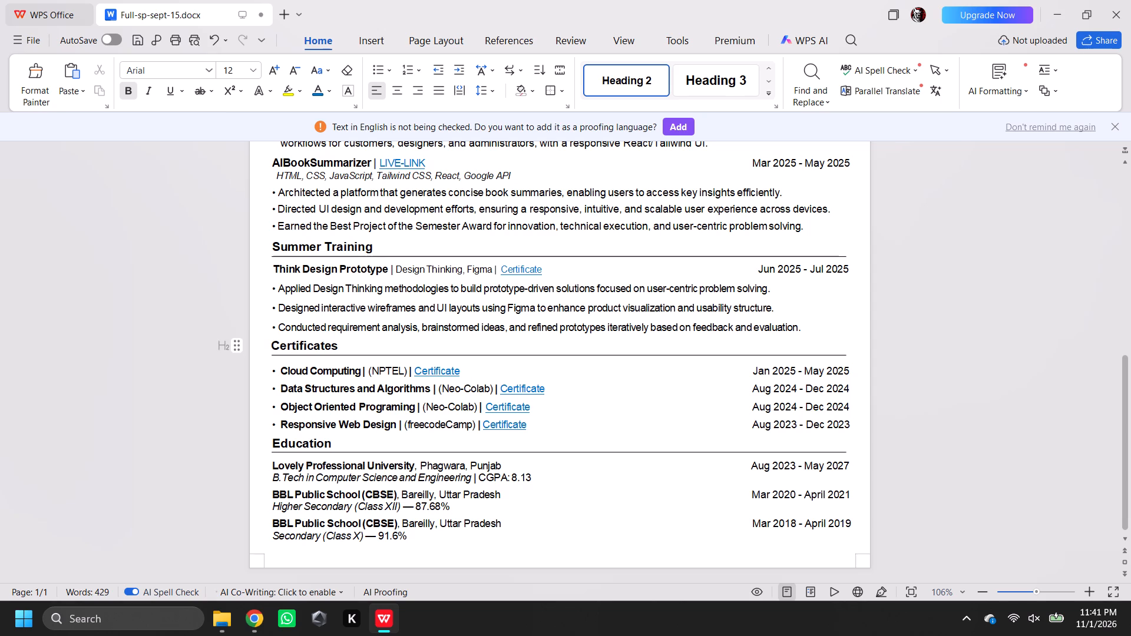
pyautogui.write('Certi')
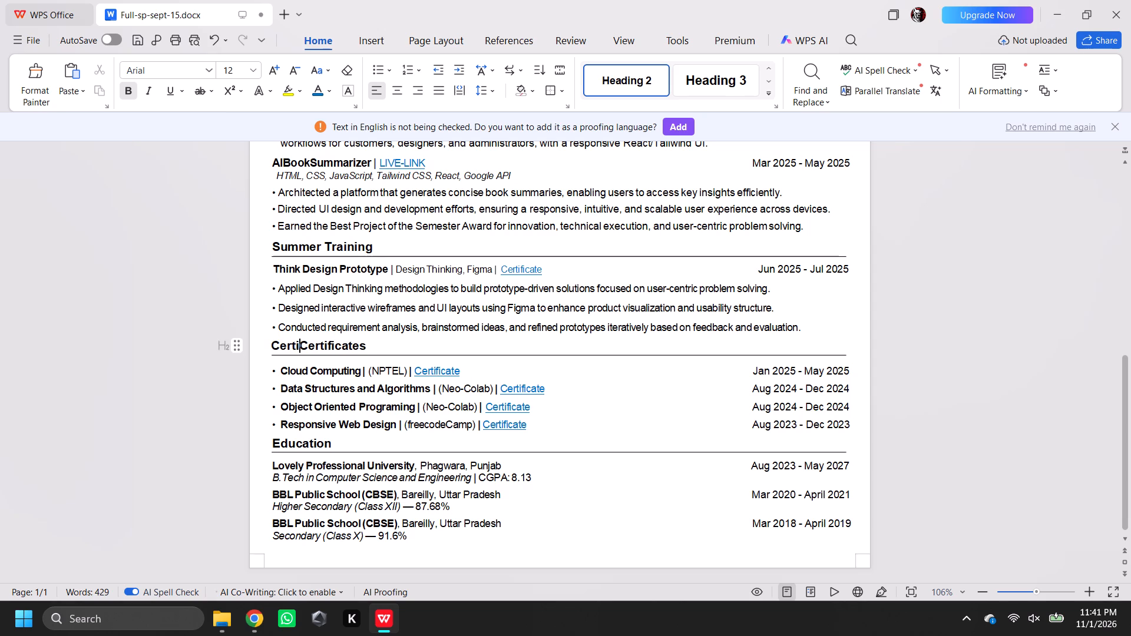
pyautogui.write('fication')
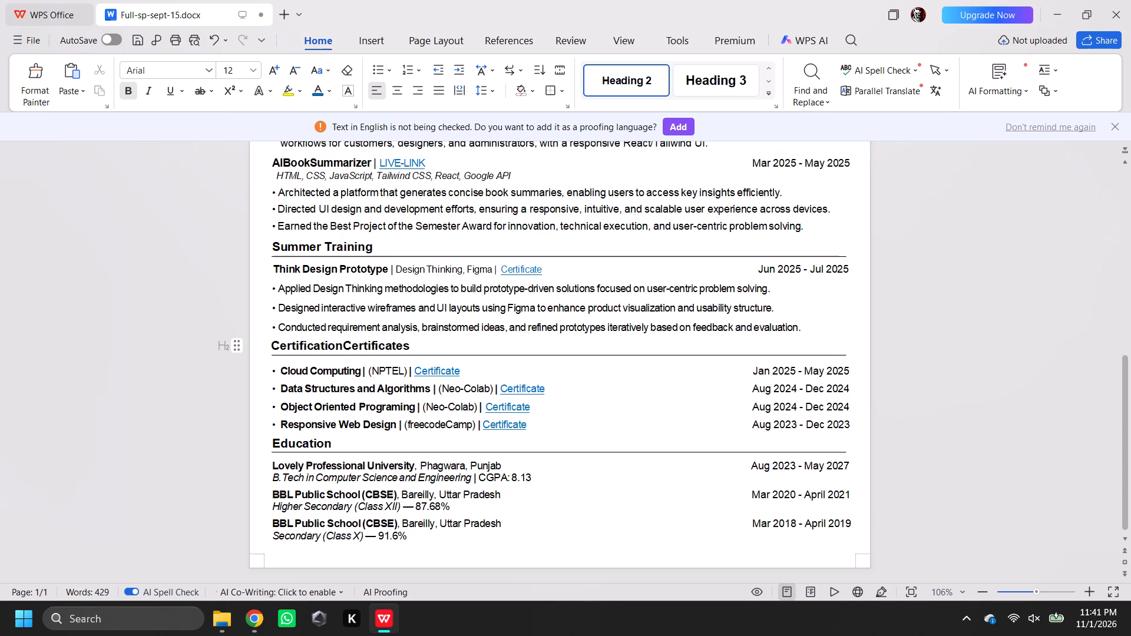
pyautogui.press('space')
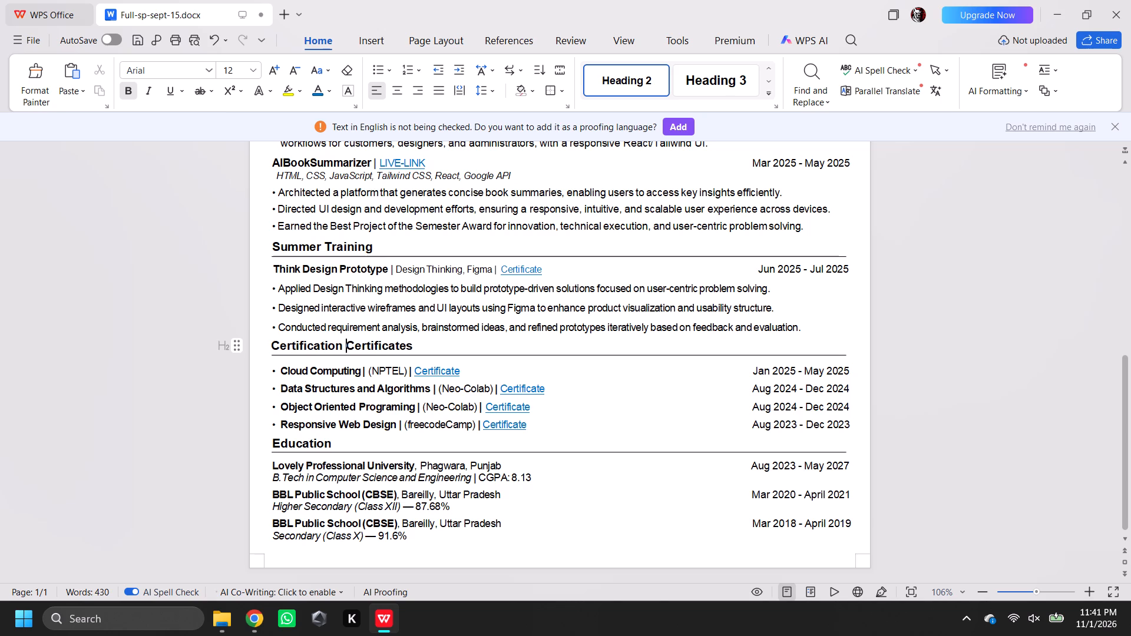
pyautogui.write('&')
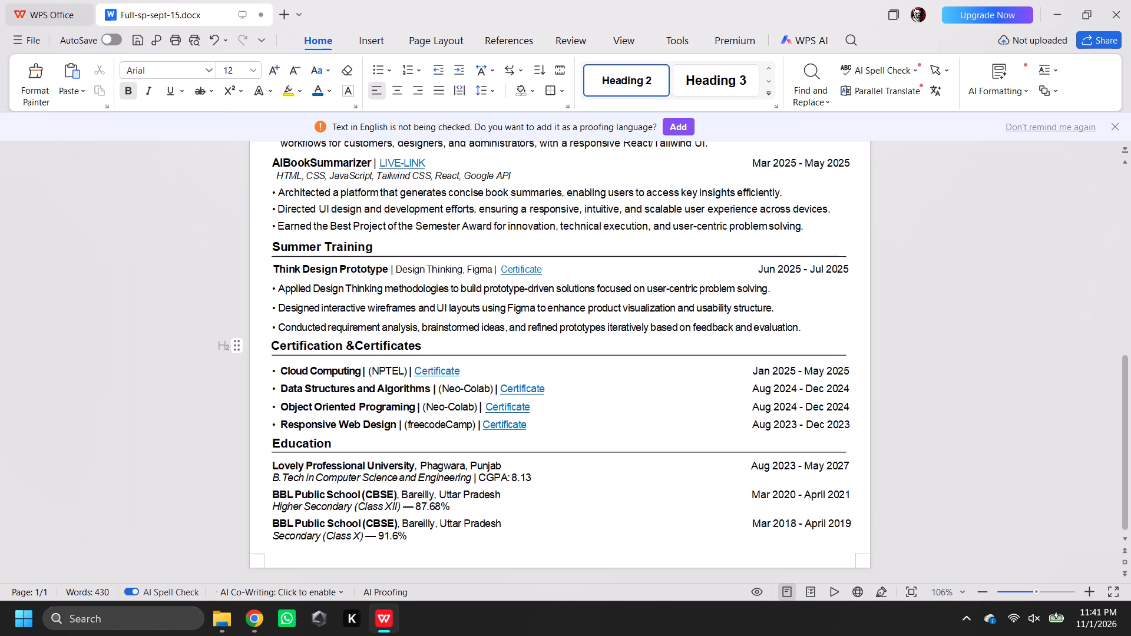
pyautogui.press('space')
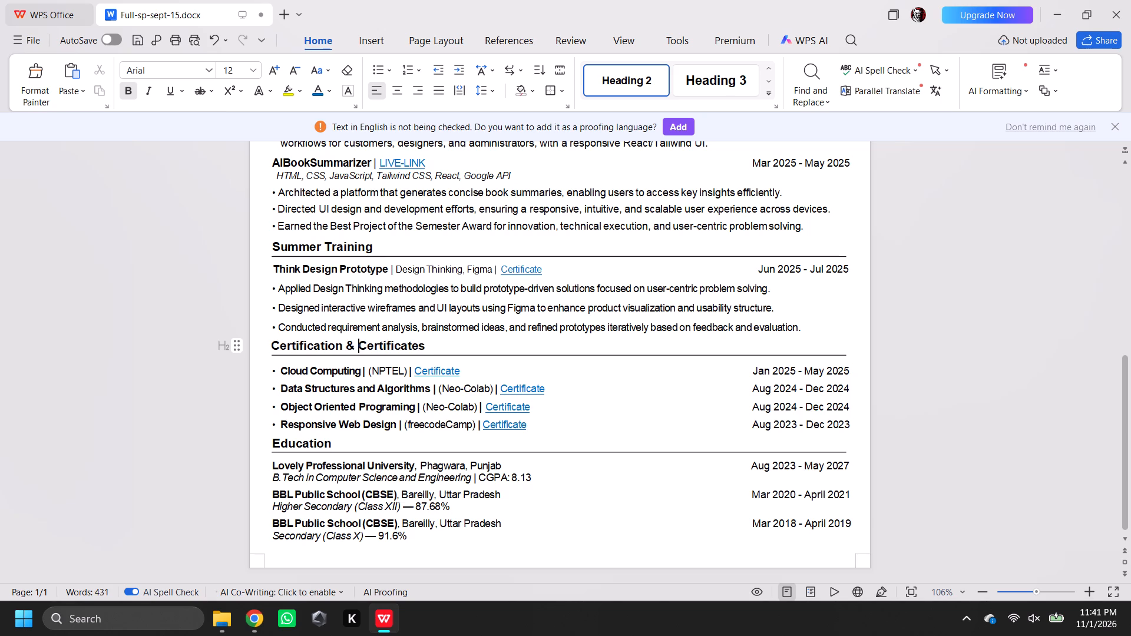
# Set the end month of the Cloud Computing entry's date range to Oct.
pyautogui.click(825, 373)
pyautogui.press('BackSpace')
pyautogui.press('BackSpace')
pyautogui.press('BackSpace')
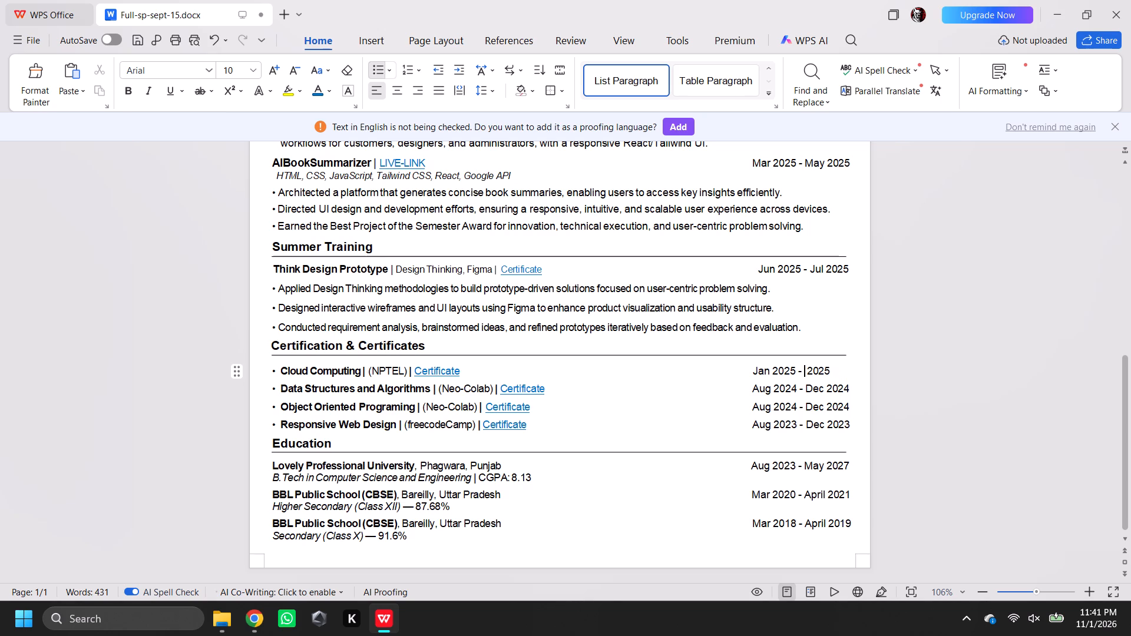
pyautogui.write('Oct')
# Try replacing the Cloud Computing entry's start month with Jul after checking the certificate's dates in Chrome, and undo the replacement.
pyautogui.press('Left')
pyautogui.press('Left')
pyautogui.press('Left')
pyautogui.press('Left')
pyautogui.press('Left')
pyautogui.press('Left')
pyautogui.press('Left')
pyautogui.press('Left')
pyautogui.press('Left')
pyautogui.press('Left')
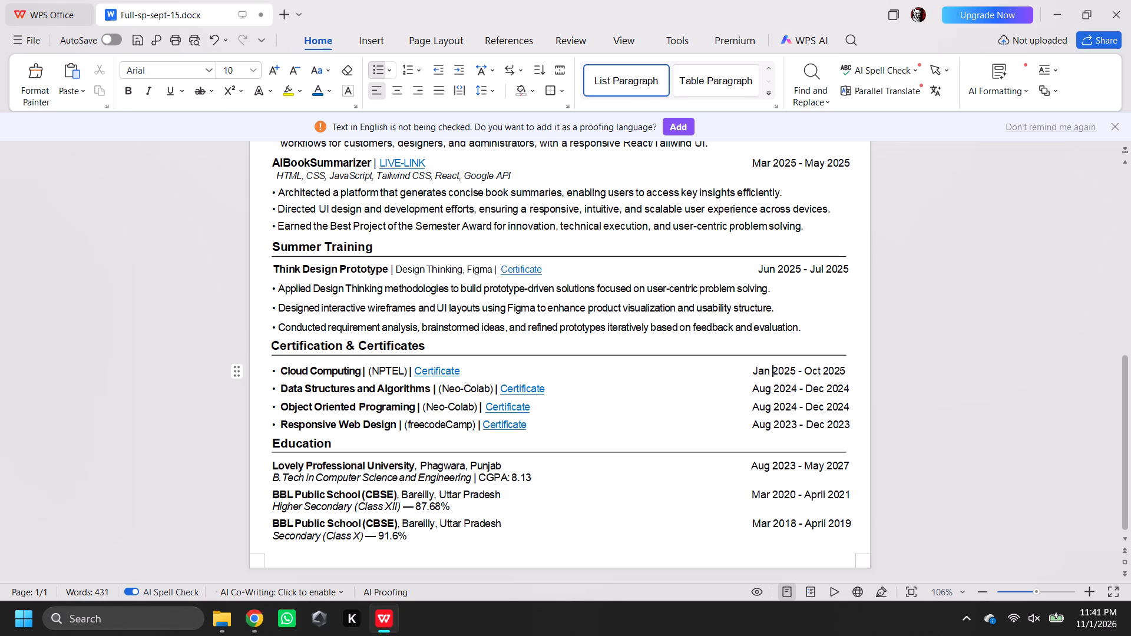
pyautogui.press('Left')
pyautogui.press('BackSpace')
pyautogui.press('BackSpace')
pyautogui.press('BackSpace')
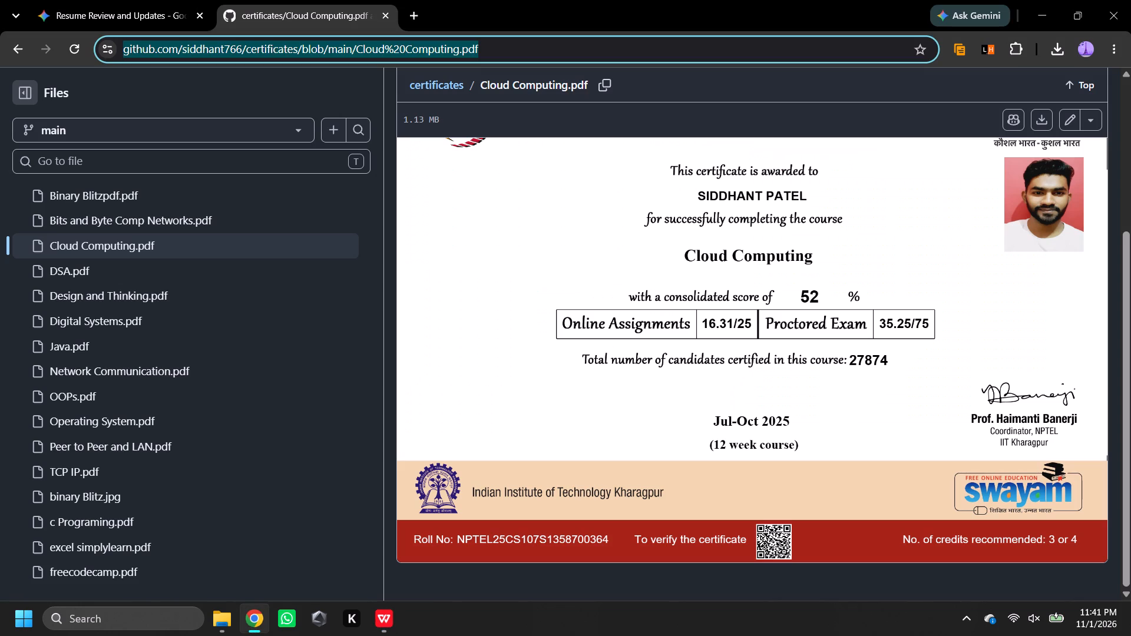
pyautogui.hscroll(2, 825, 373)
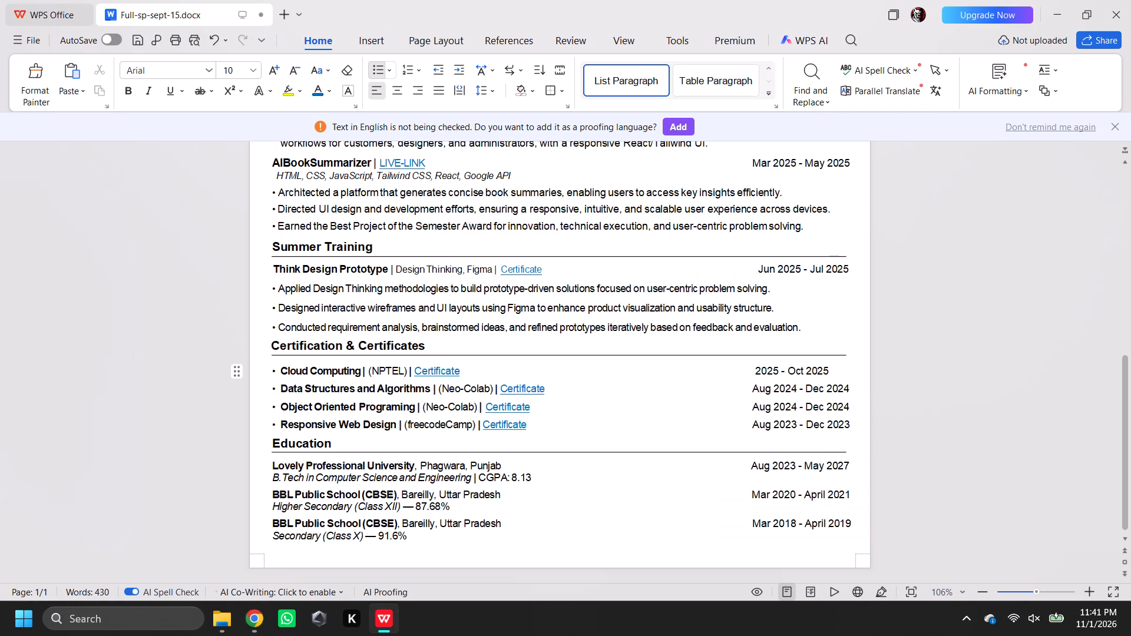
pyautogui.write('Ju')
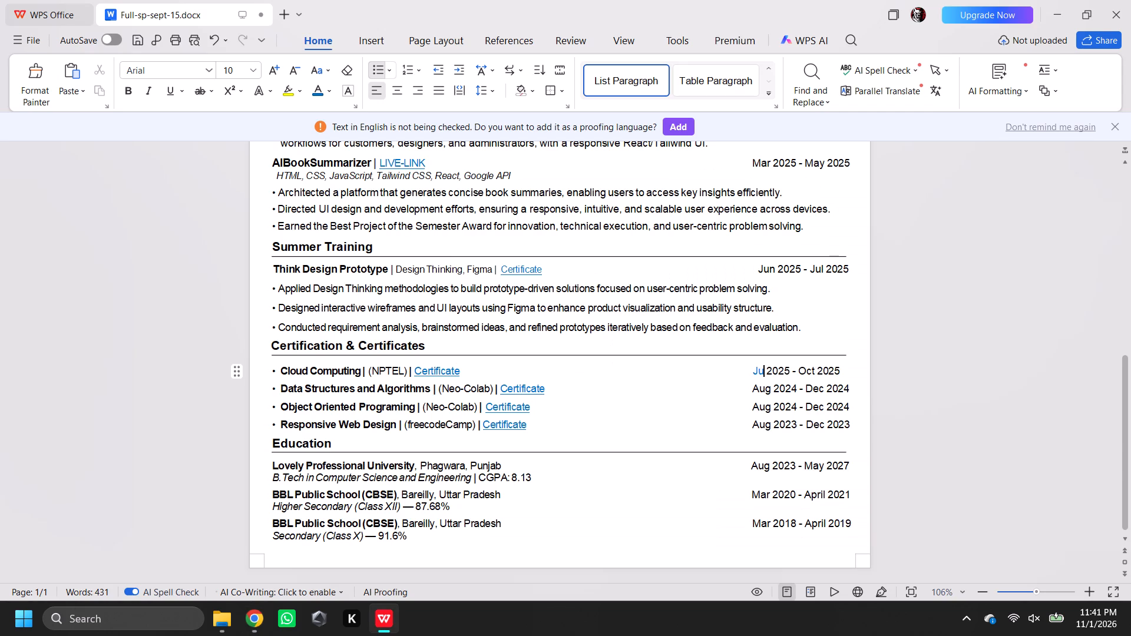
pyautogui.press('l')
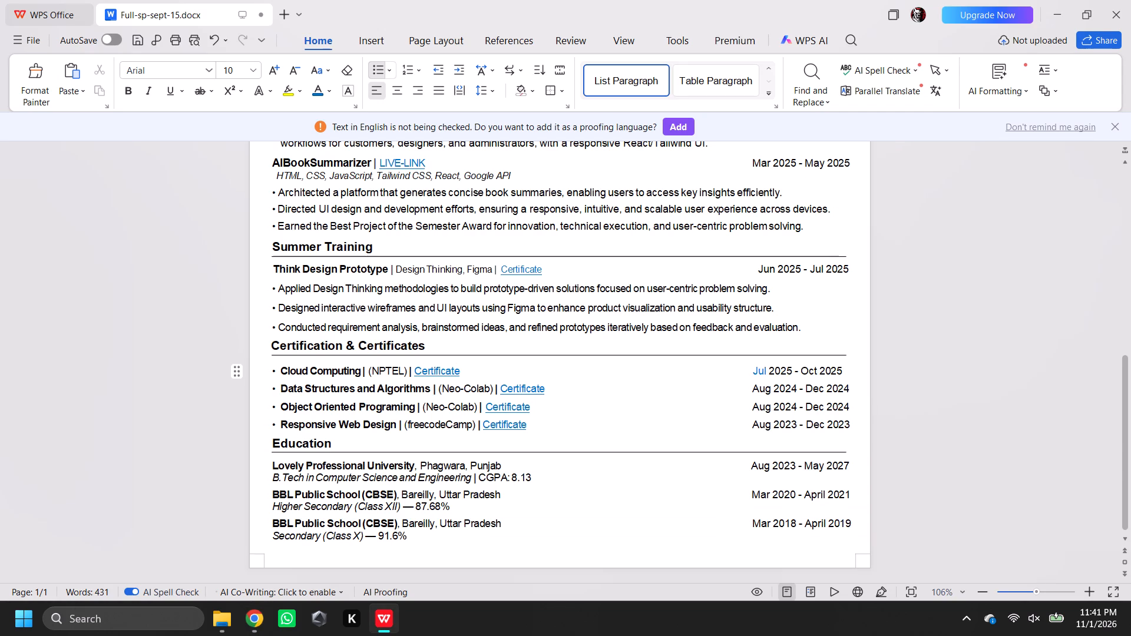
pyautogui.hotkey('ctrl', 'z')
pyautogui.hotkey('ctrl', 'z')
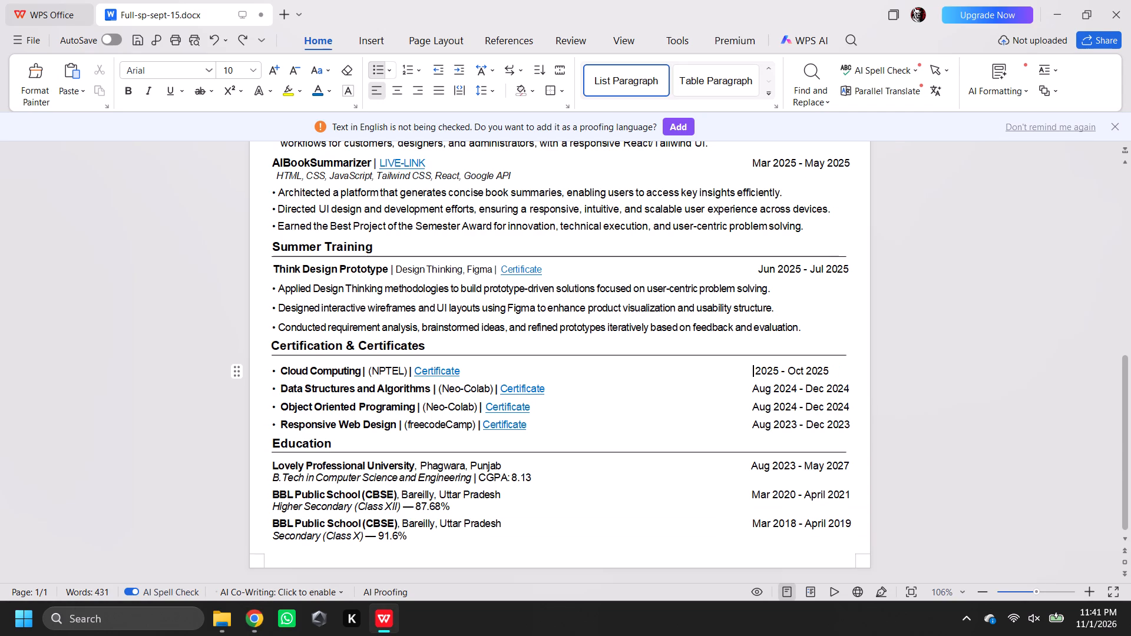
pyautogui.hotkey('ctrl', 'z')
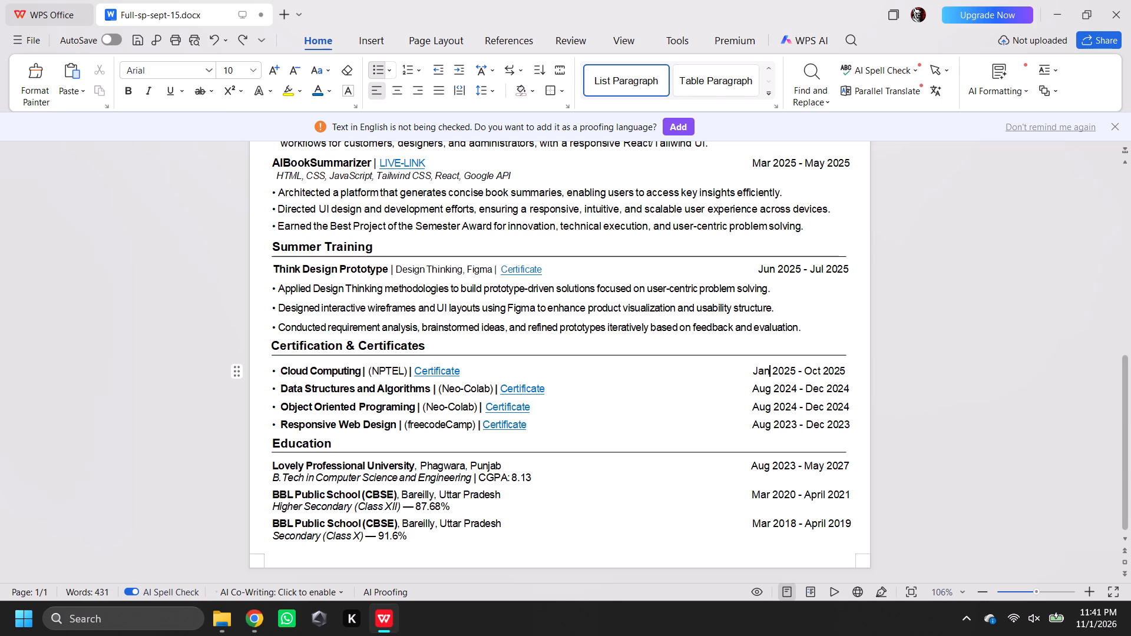
# Replace the Cloud Computing entry's start month Jan with Jul, matching the black text of the rest of the date.
pyautogui.write('JU')
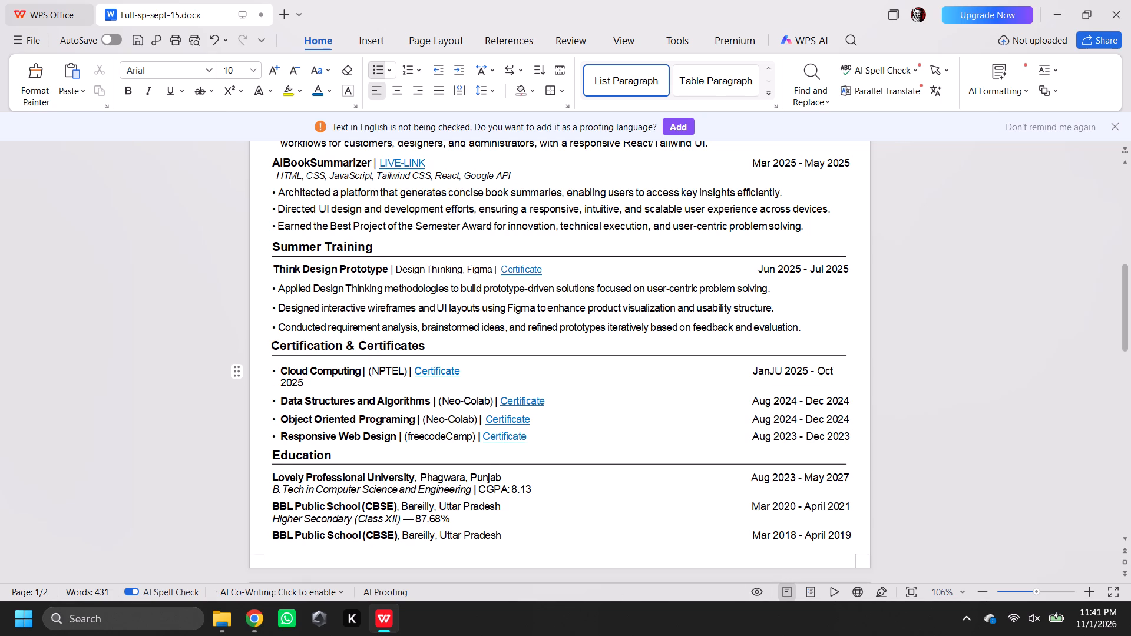
pyautogui.press('BackSpace')
pyautogui.press('u')
pyautogui.press('l')
pyautogui.press('Left')
pyautogui.press('Left')
pyautogui.press('Left')
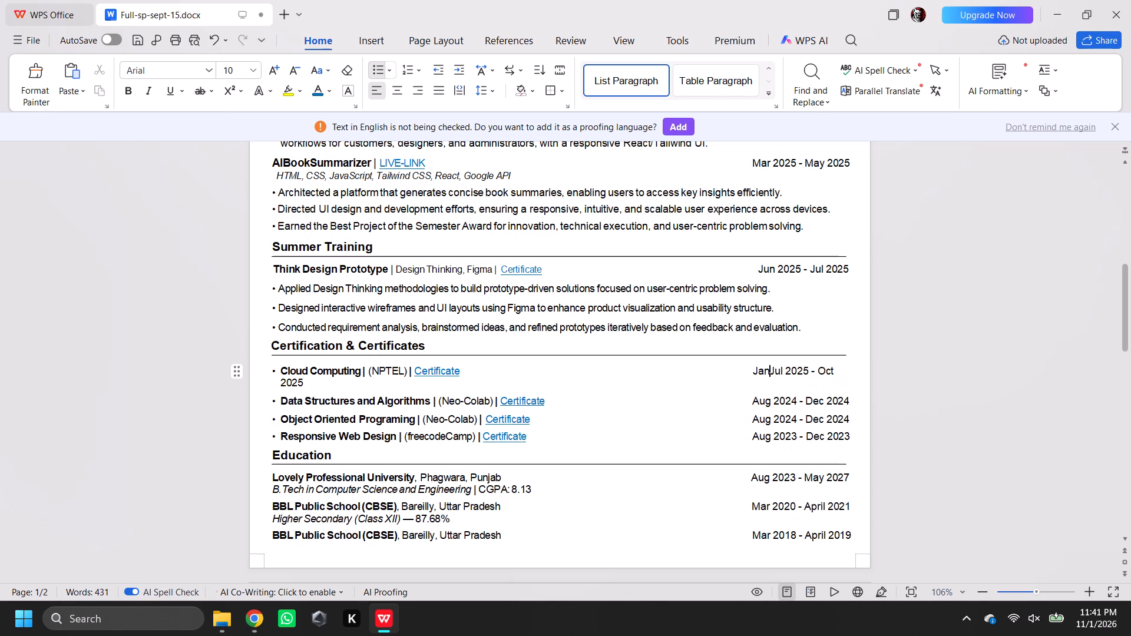
pyautogui.press('BackSpace')
pyautogui.press('BackSpace')
pyautogui.press('BackSpace')
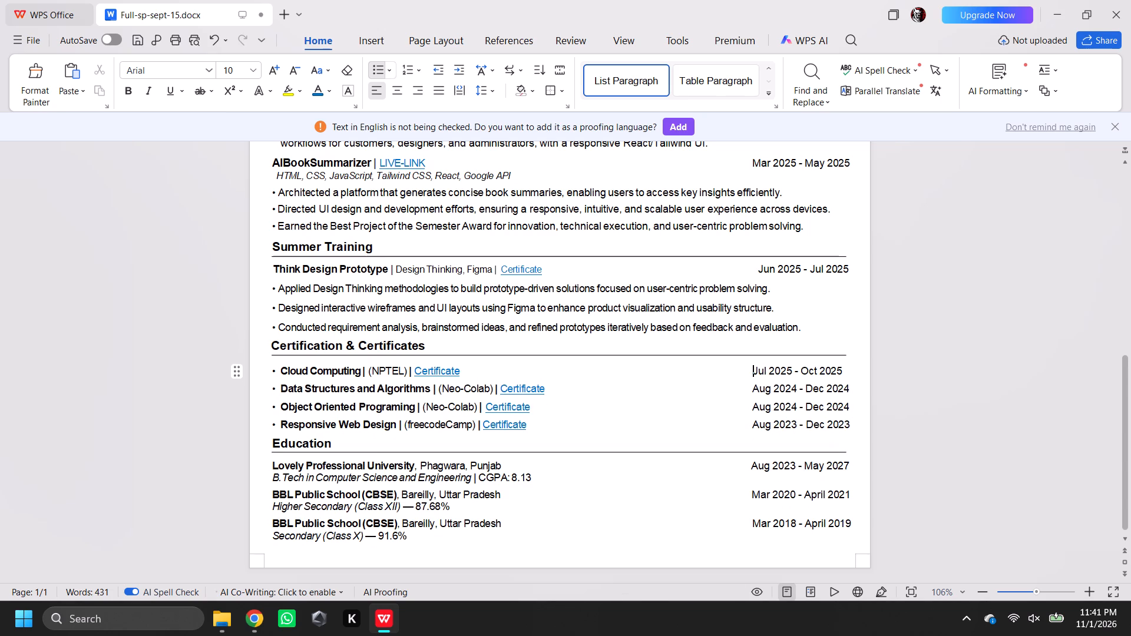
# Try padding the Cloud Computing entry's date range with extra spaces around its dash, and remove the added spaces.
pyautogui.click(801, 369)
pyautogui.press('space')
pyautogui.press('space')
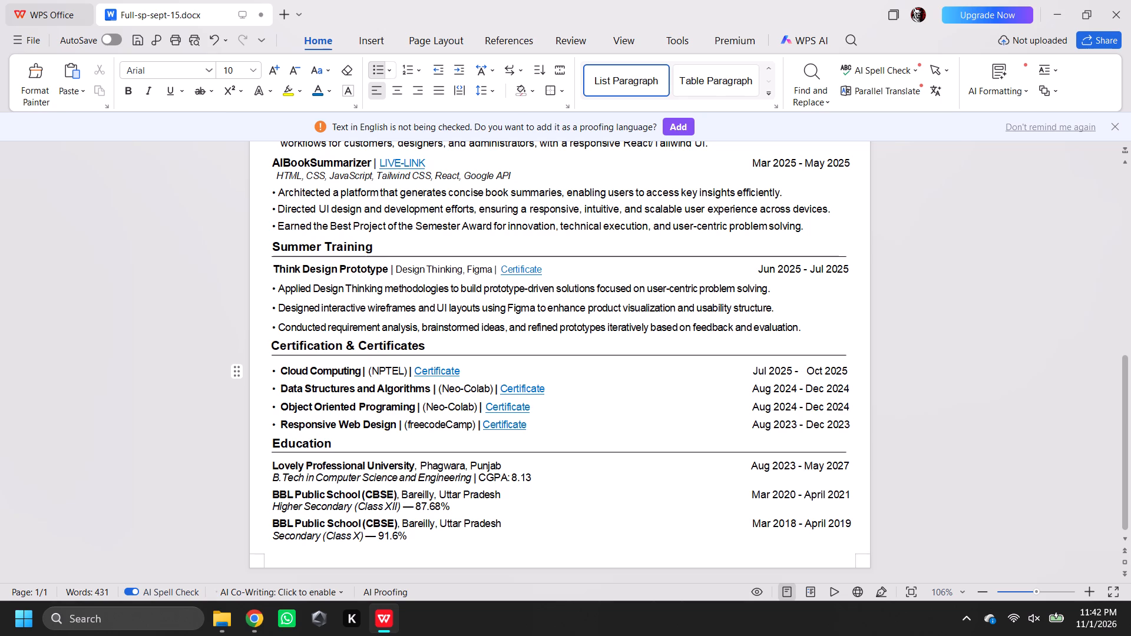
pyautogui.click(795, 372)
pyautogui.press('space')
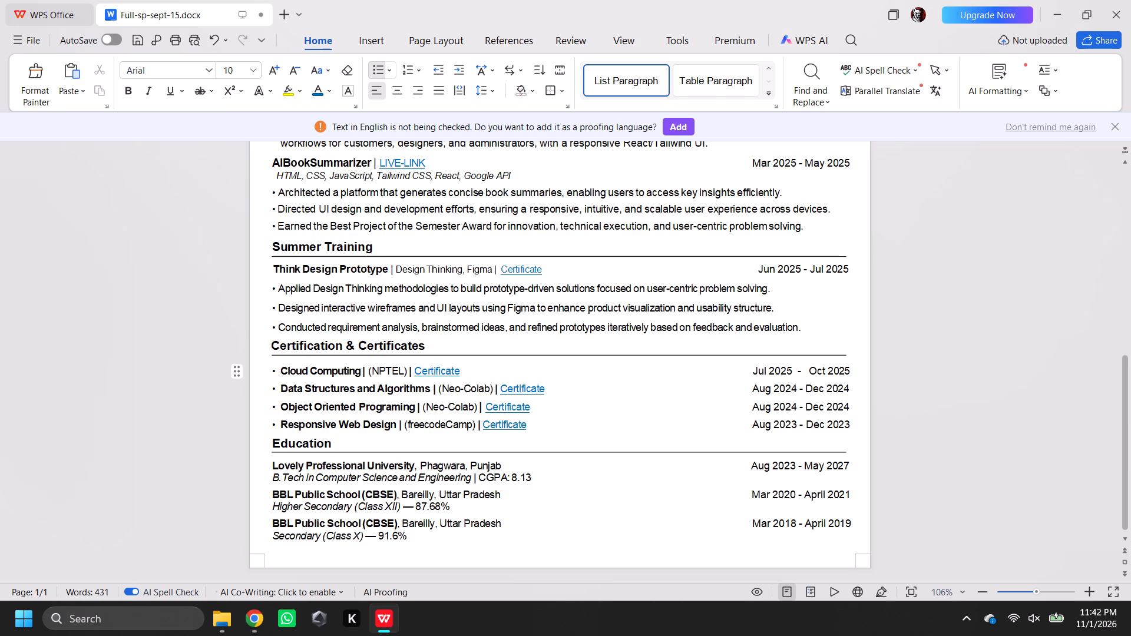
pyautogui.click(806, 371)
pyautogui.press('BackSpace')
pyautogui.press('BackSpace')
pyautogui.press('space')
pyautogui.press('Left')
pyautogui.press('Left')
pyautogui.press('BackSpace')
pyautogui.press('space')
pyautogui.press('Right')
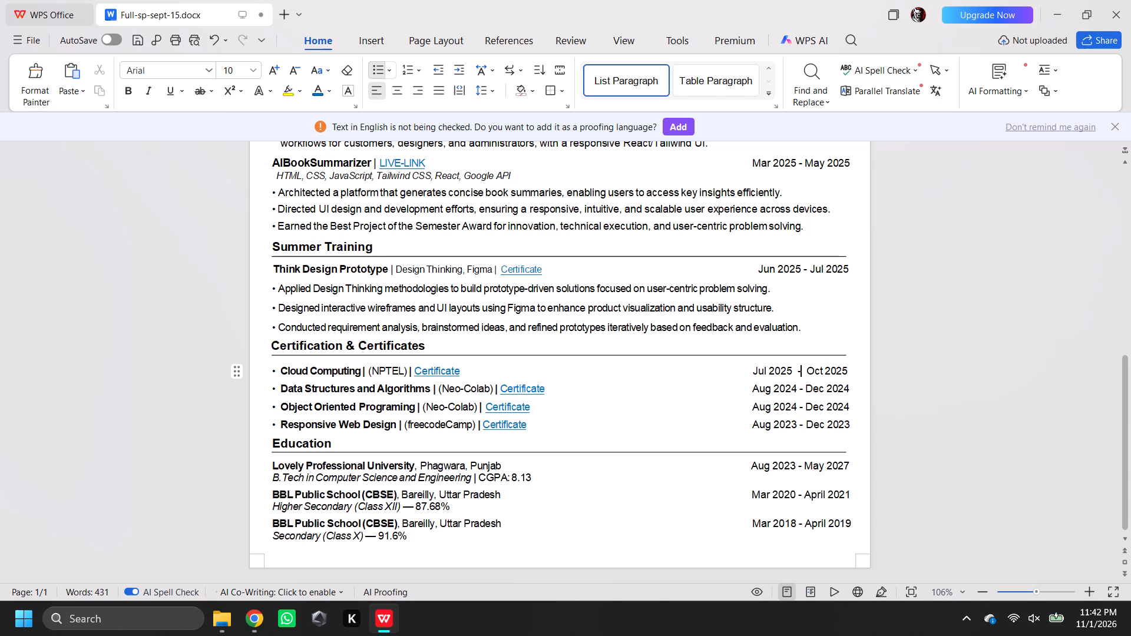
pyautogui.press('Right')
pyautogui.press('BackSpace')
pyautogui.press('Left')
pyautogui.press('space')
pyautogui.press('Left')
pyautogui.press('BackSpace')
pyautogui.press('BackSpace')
# Insert two extra spaces before Oct in the Cloud Computing entry's date range to align its end with the dates below.
pyautogui.press('Left')
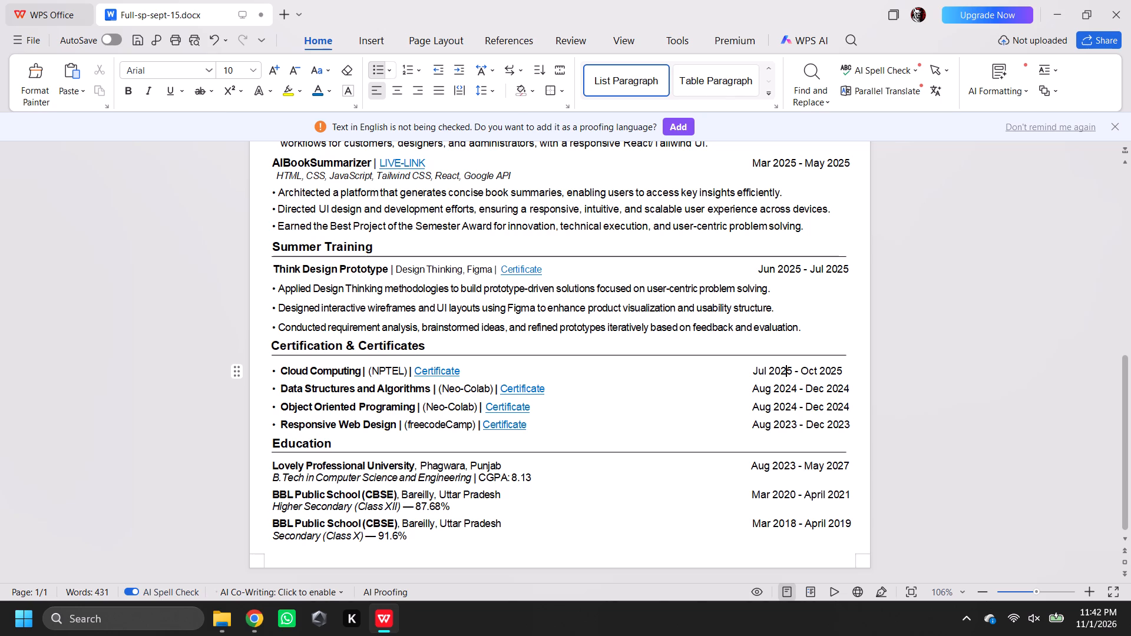
pyautogui.press('Left')
pyautogui.press('Left')
pyautogui.press('Left')
pyautogui.press('Left')
pyautogui.press('Left')
pyautogui.press('Left')
pyautogui.press('Left')
pyautogui.press('Right')
pyautogui.press('Right')
pyautogui.press('Right')
pyautogui.press('Right')
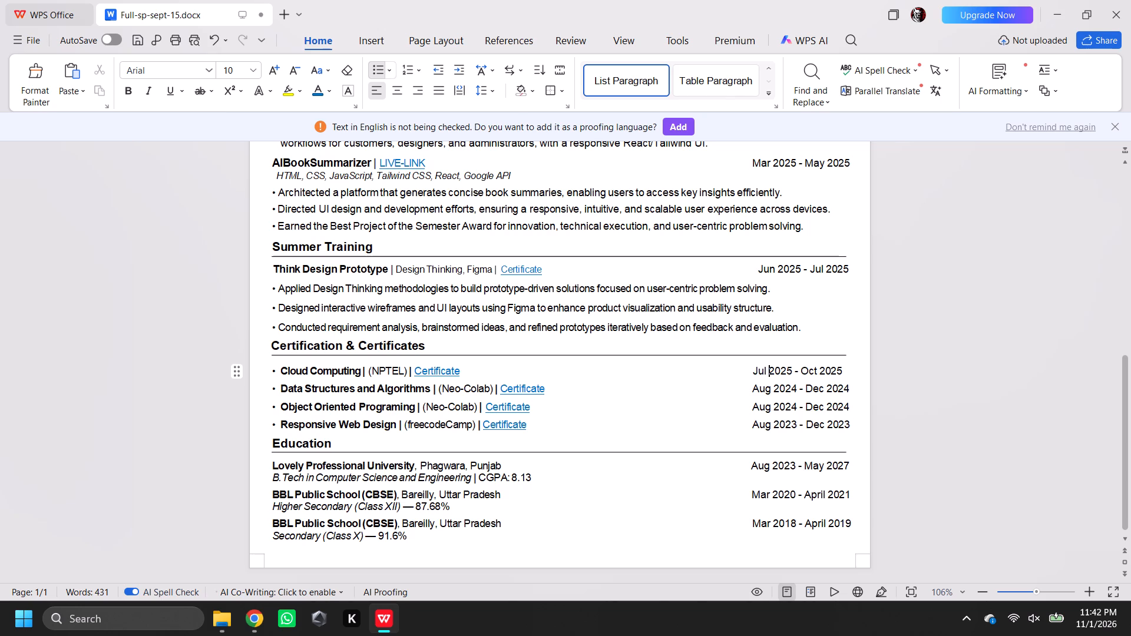
pyautogui.press('Right')
pyautogui.press('Right')
pyautogui.press('Right')
pyautogui.press('Right')
pyautogui.press('Right')
pyautogui.press('Right')
pyautogui.press('Right')
pyautogui.press('space')
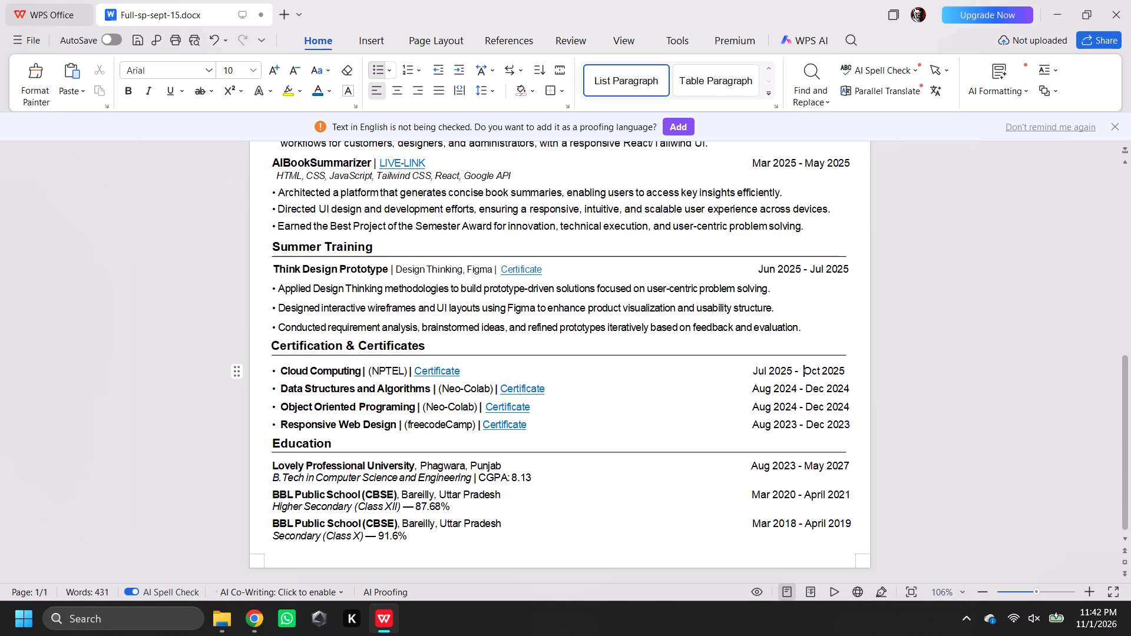
pyautogui.press('space')
# Compare the dates and titles of the Cloud Computing and Data Structures and Algorithms entries for consistent alignment.
pyautogui.moveTo(852, 387); pyautogui.dragTo(805, 392)
pyautogui.click(809, 388)
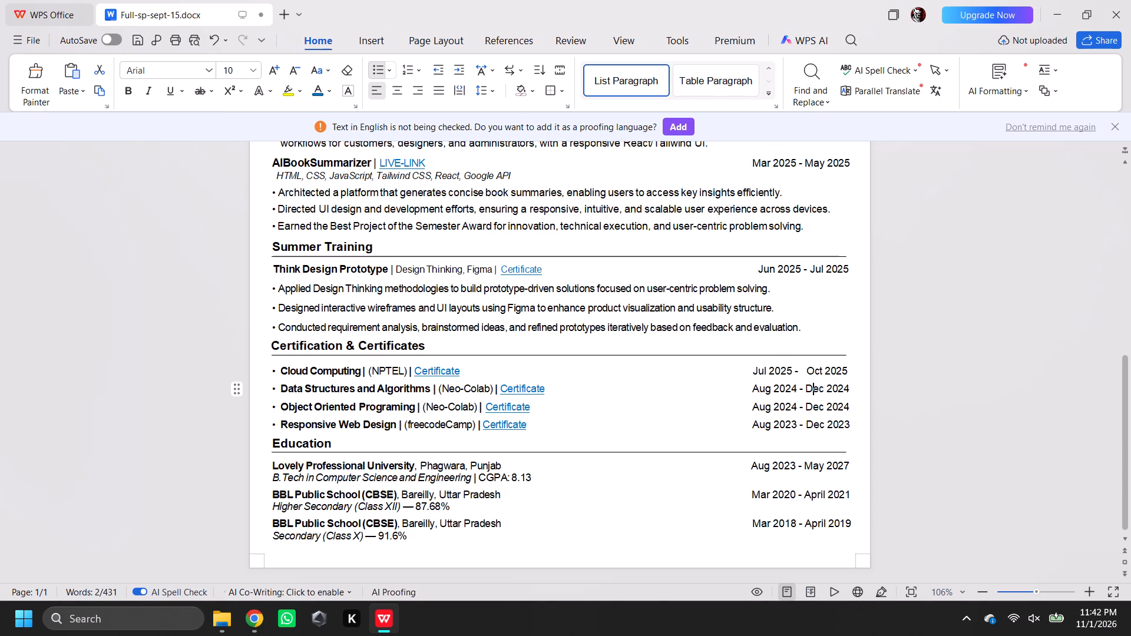
pyautogui.moveTo(848, 367); pyautogui.dragTo(808, 371)
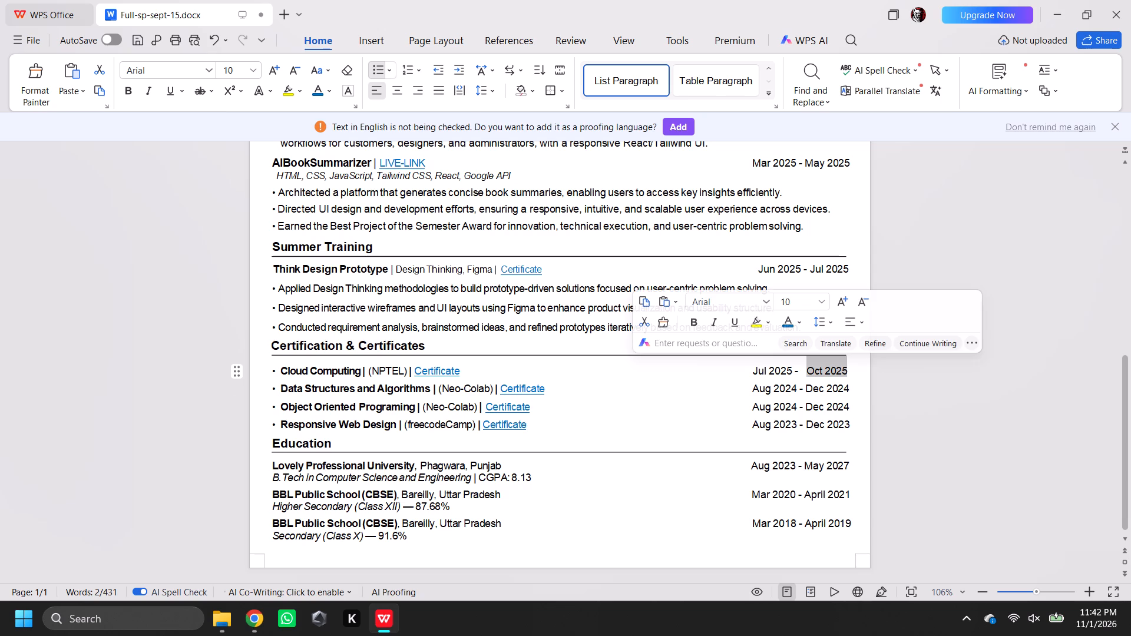
pyautogui.click(812, 369)
pyautogui.moveTo(813, 389); pyautogui.dragTo(809, 389)
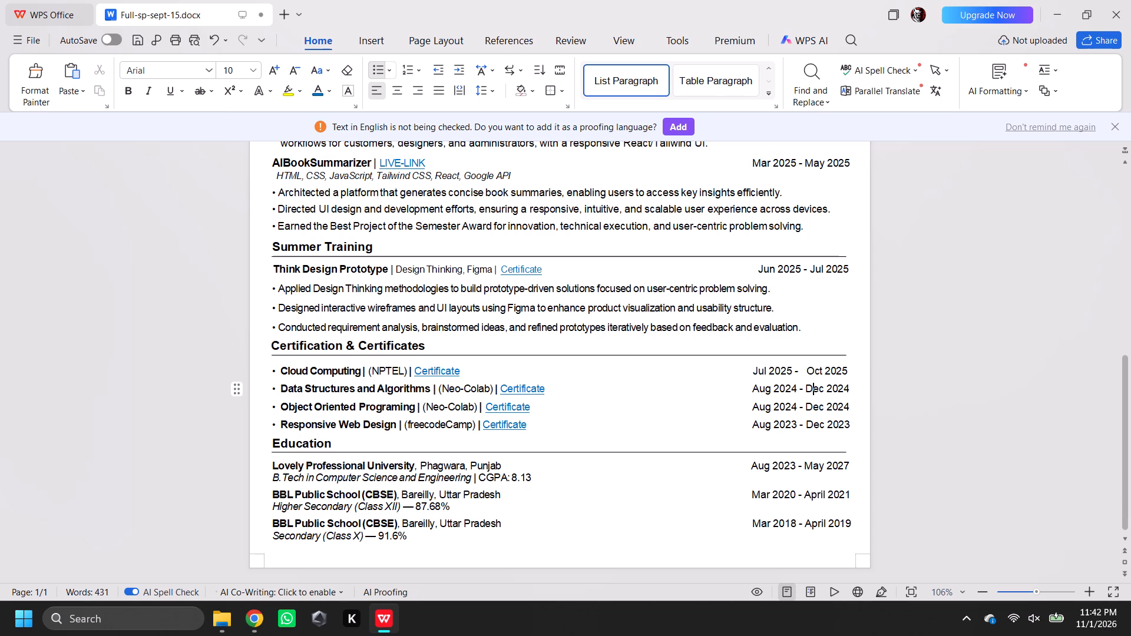
pyautogui.moveTo(809, 389); pyautogui.dragTo(803, 390)
pyautogui.click(816, 389)
pyautogui.moveTo(283, 387); pyautogui.dragTo(381, 383)
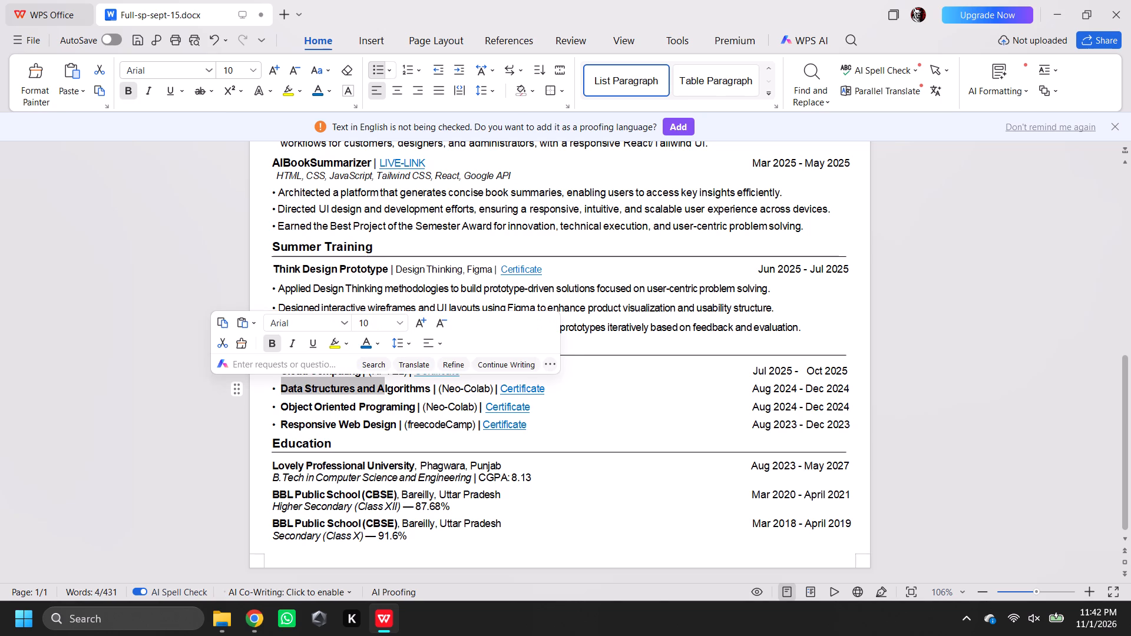
pyautogui.click(333, 378)
pyautogui.click(282, 365)
pyautogui.moveTo(282, 365); pyautogui.dragTo(326, 365)
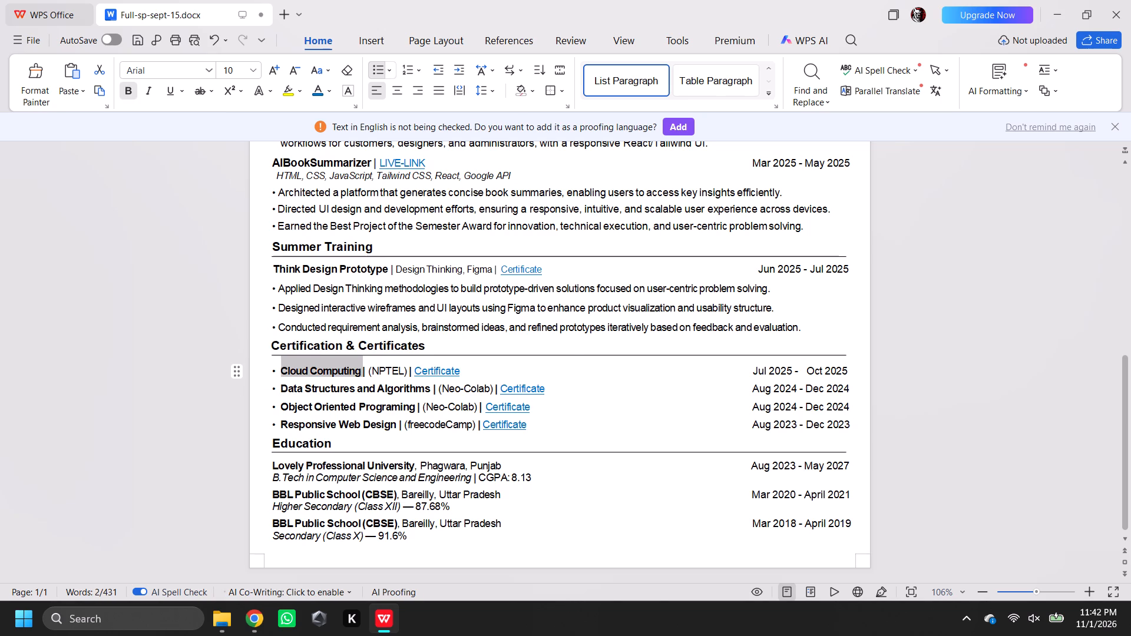
pyautogui.moveTo(326, 365); pyautogui.dragTo(335, 365)
# Set the B.Tech CGPA in the Education section to 8.17.
pyautogui.click(408, 457)
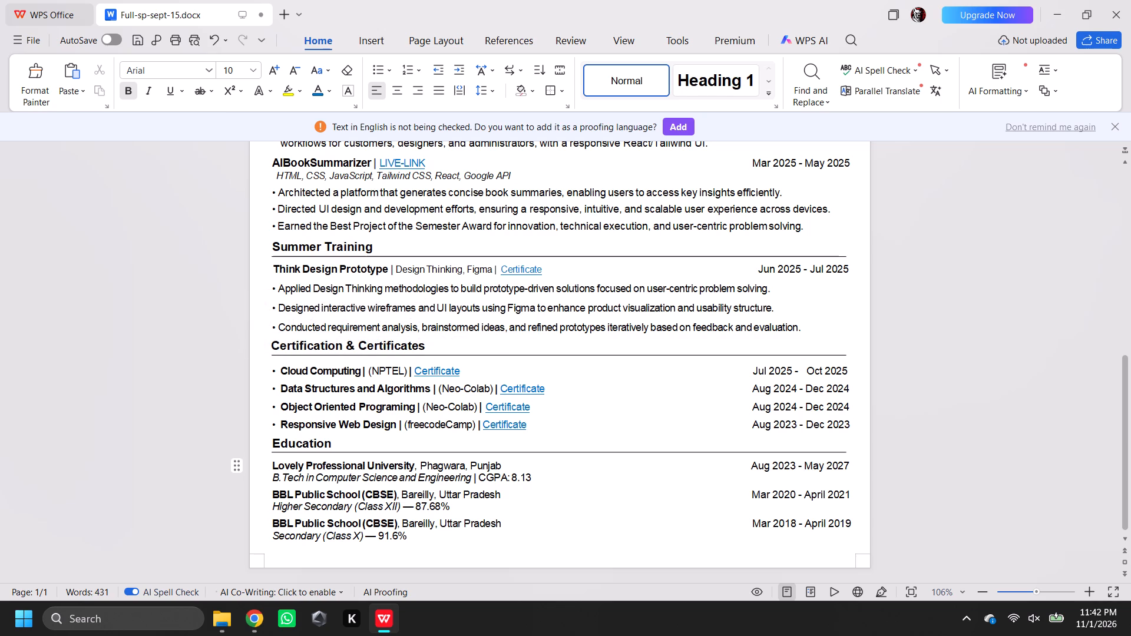
pyautogui.click(531, 471)
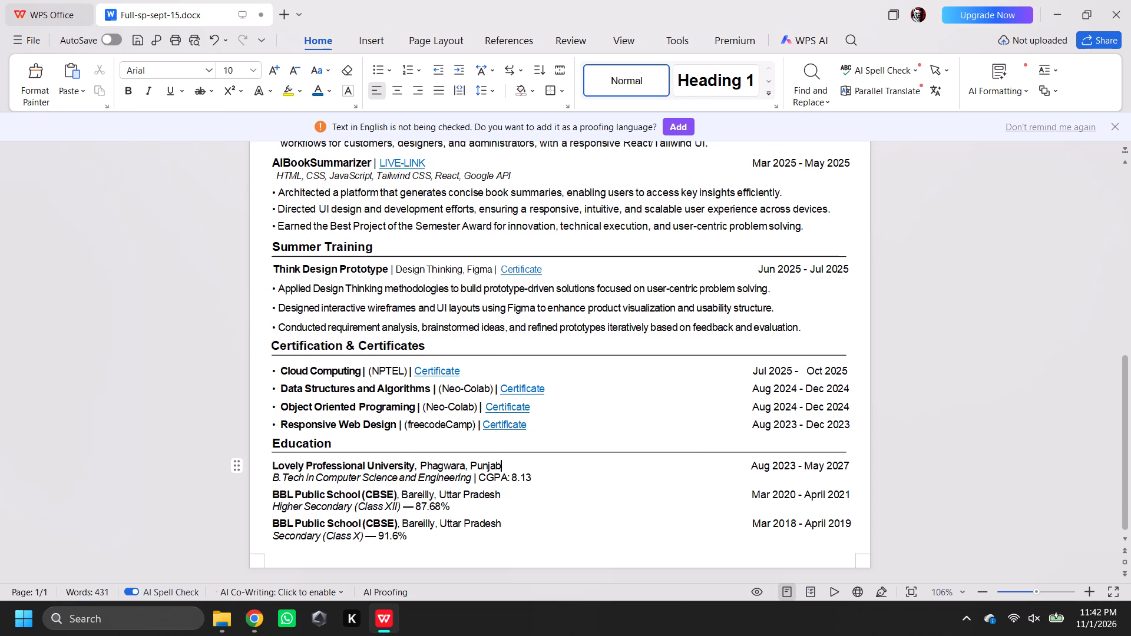
pyautogui.click(533, 476)
pyautogui.press('BackSpace')
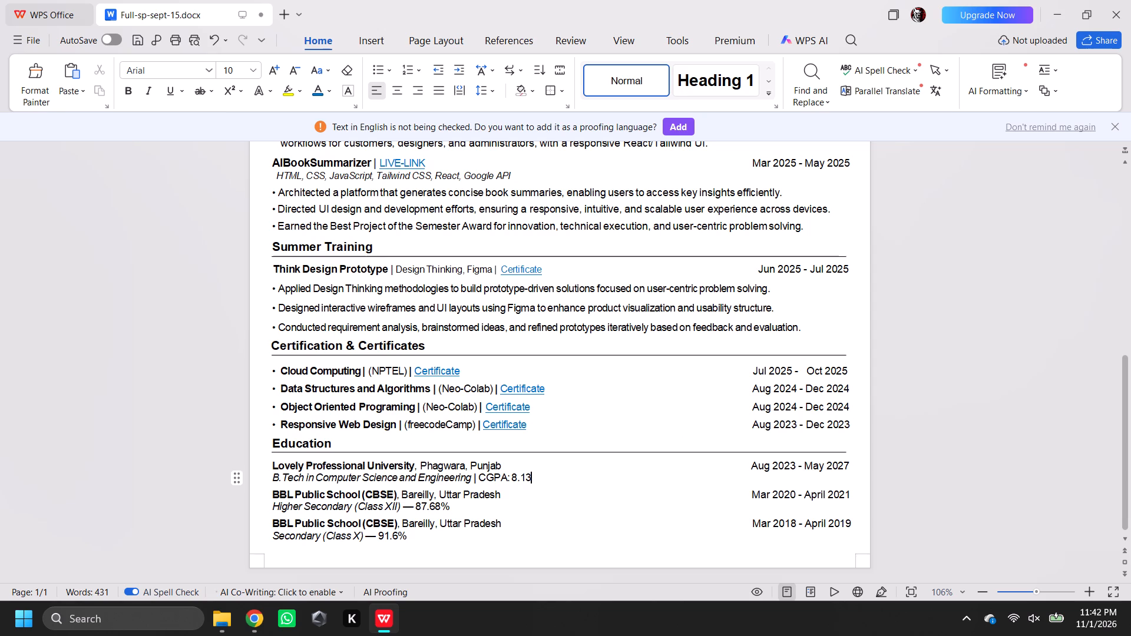
pyautogui.press('7')
pyautogui.scroll(3, 451, 358)
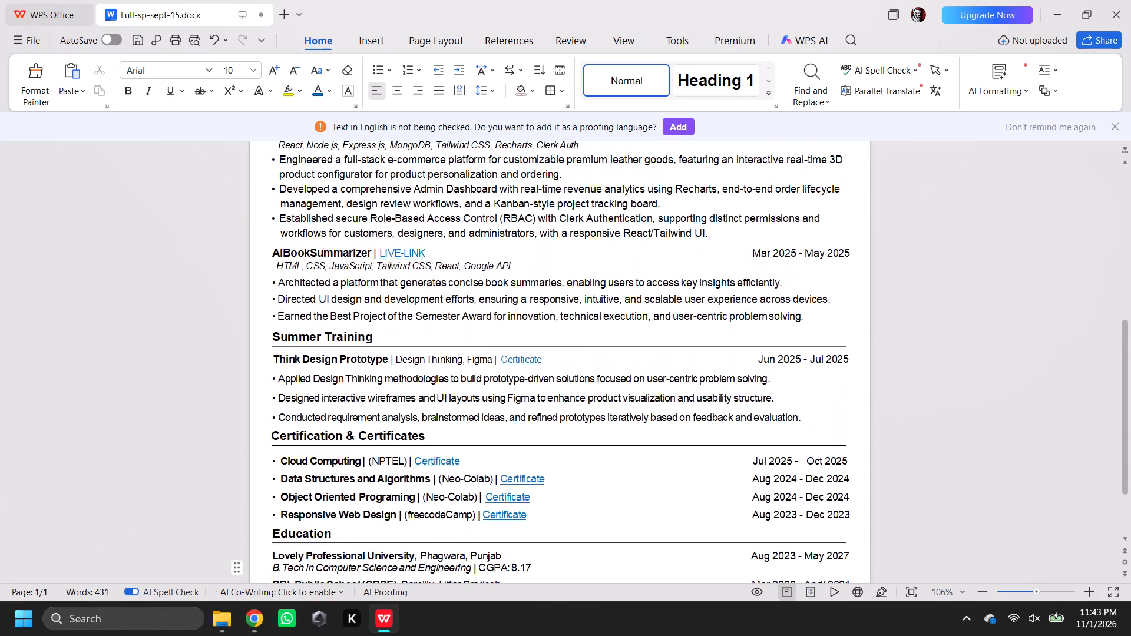
pyautogui.scroll(6, 451, 358)
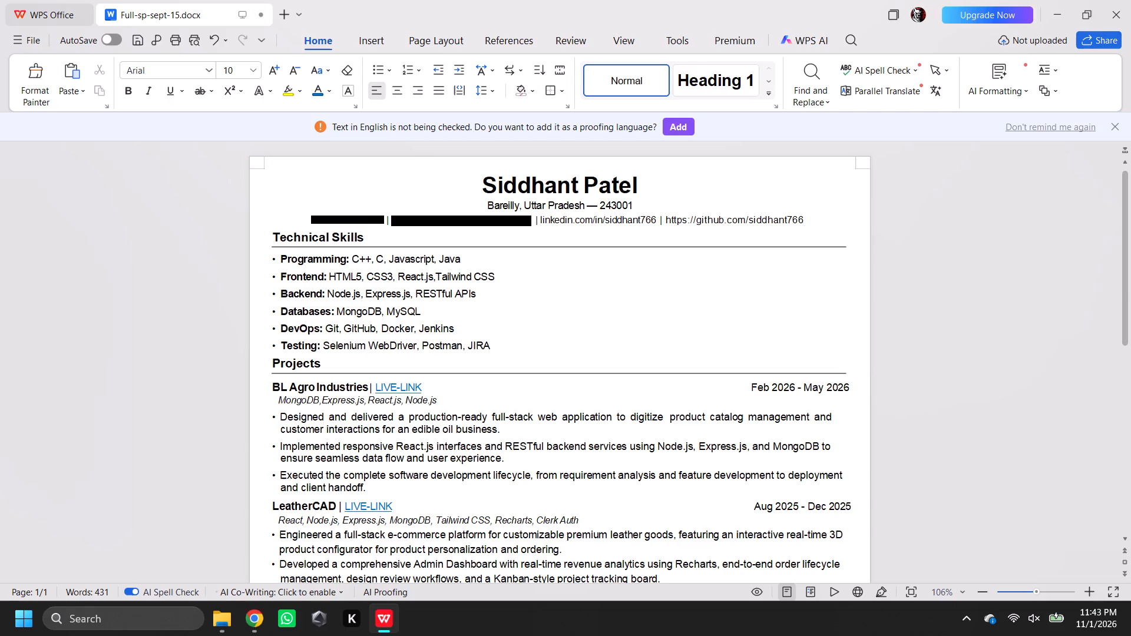
pyautogui.click(451, 358)
pyautogui.hotkey('ctrl', 'a')
pyautogui.hotkey('ctrl', 'c')
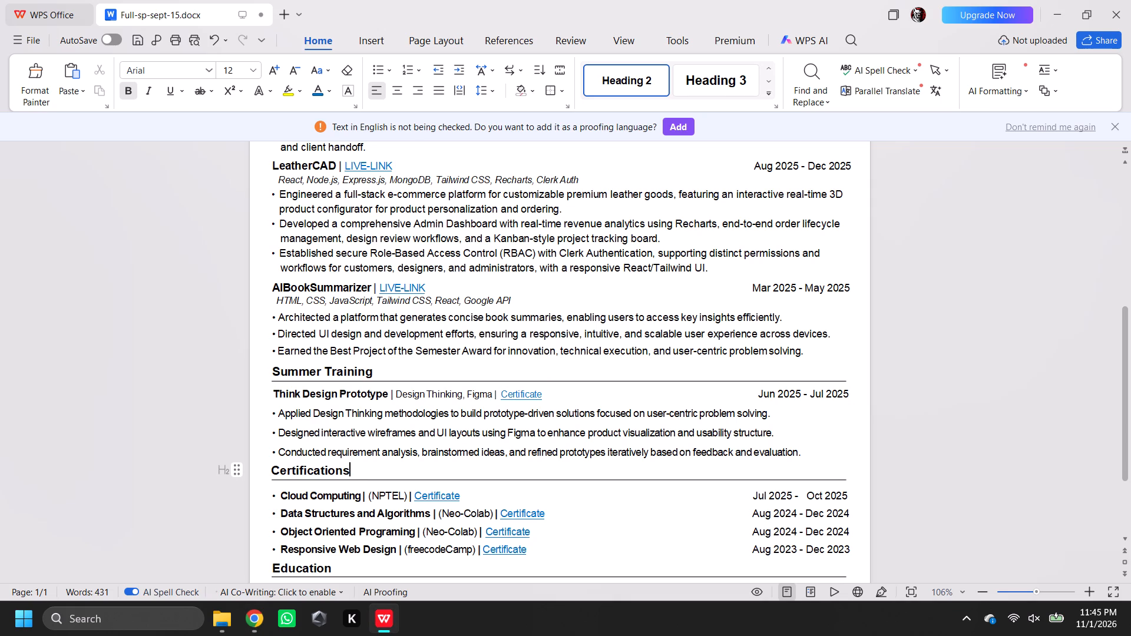
pyautogui.click(807, 491)
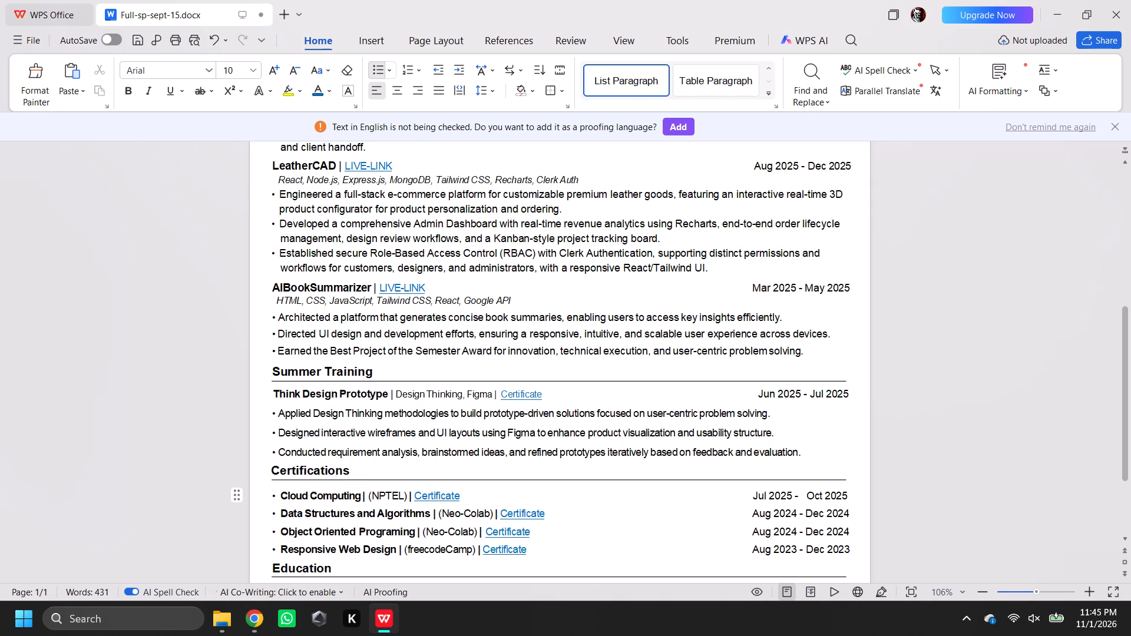
pyautogui.press('BackSpace')
pyautogui.press('BackSpace')
pyautogui.press('Left')
pyautogui.press('Left')
pyautogui.press('Left')
pyautogui.press('Left')
pyautogui.press('Left')
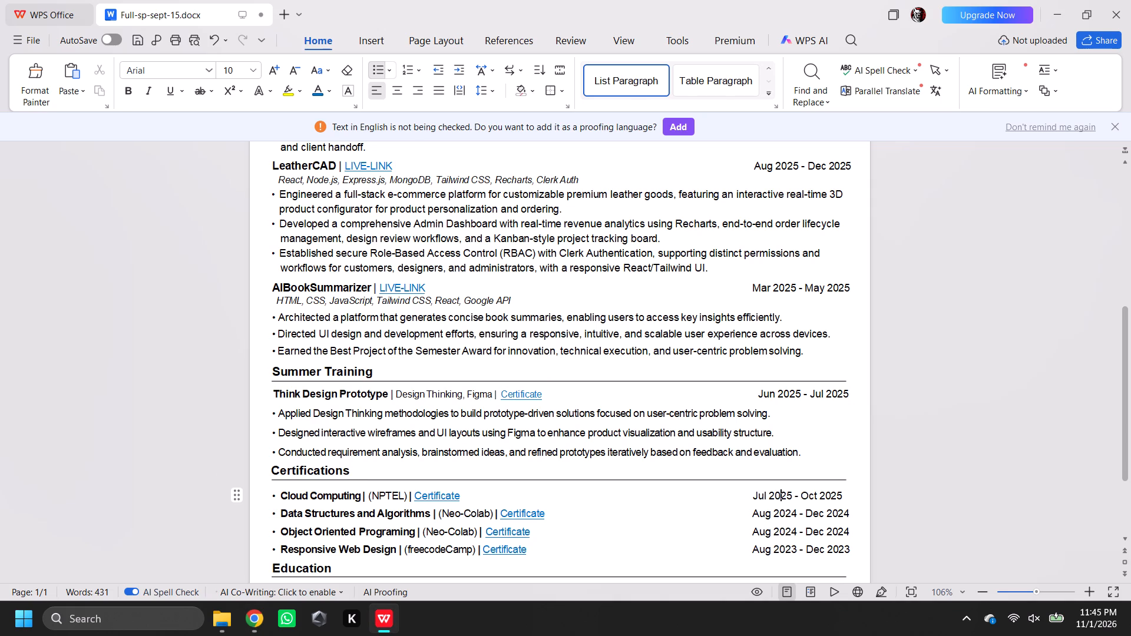
pyautogui.press('Left')
pyautogui.press('Left')
pyautogui.press('Left')
pyautogui.press('Left')
pyautogui.press('Left')
pyautogui.press('Left')
pyautogui.press('space')
pyautogui.press('space')
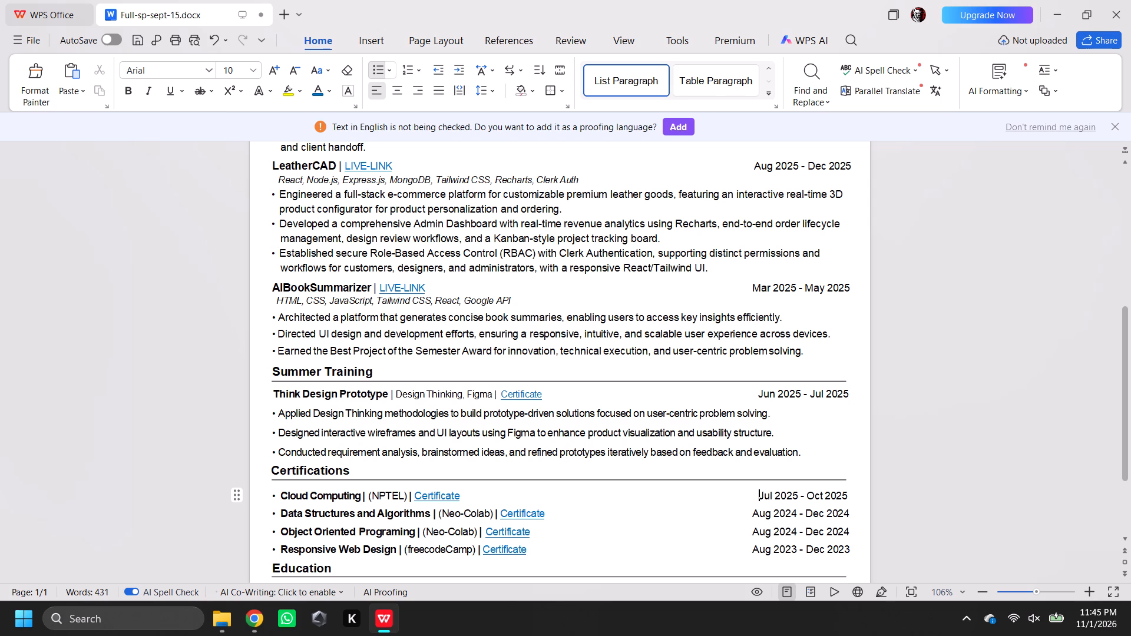
pyautogui.press('space')
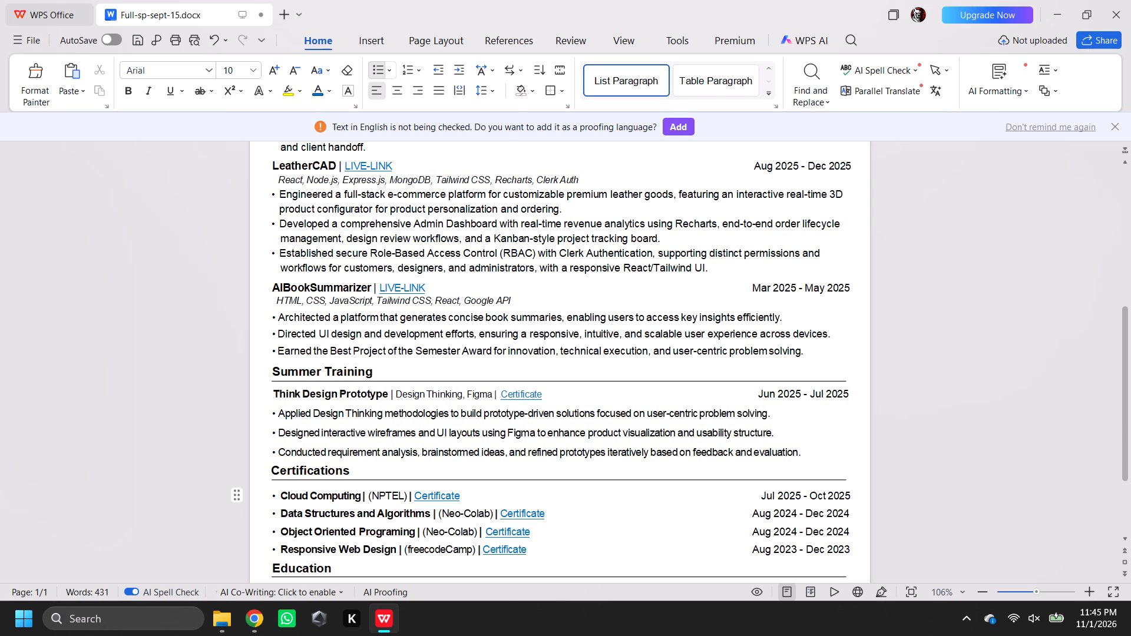
# Insert two extra spaces beside the hyphen in the Cloud Computing date range.
pyautogui.click(805, 500)
pyautogui.press('space')
pyautogui.click(805, 498)
pyautogui.press('space')
# Delete the gap before Jul on the Cloud Computing line and fill it with 49 spaces to align the date range with those below.
pyautogui.click(758, 493)
pyautogui.press('BackSpace')
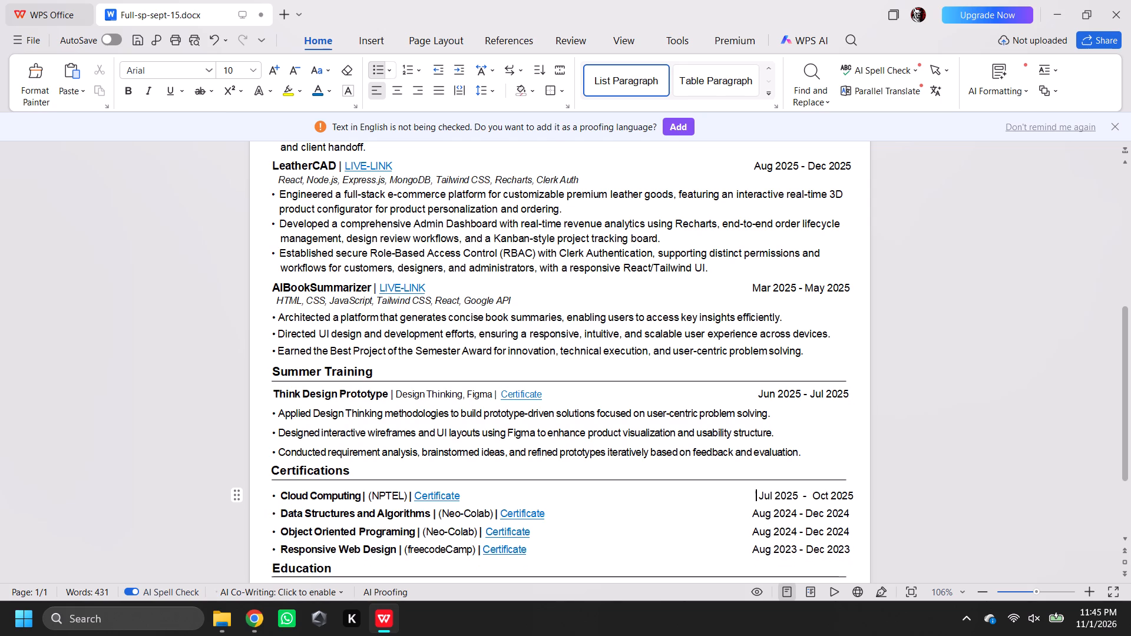
pyautogui.press('BackSpace')
pyautogui.press('BackSpace')
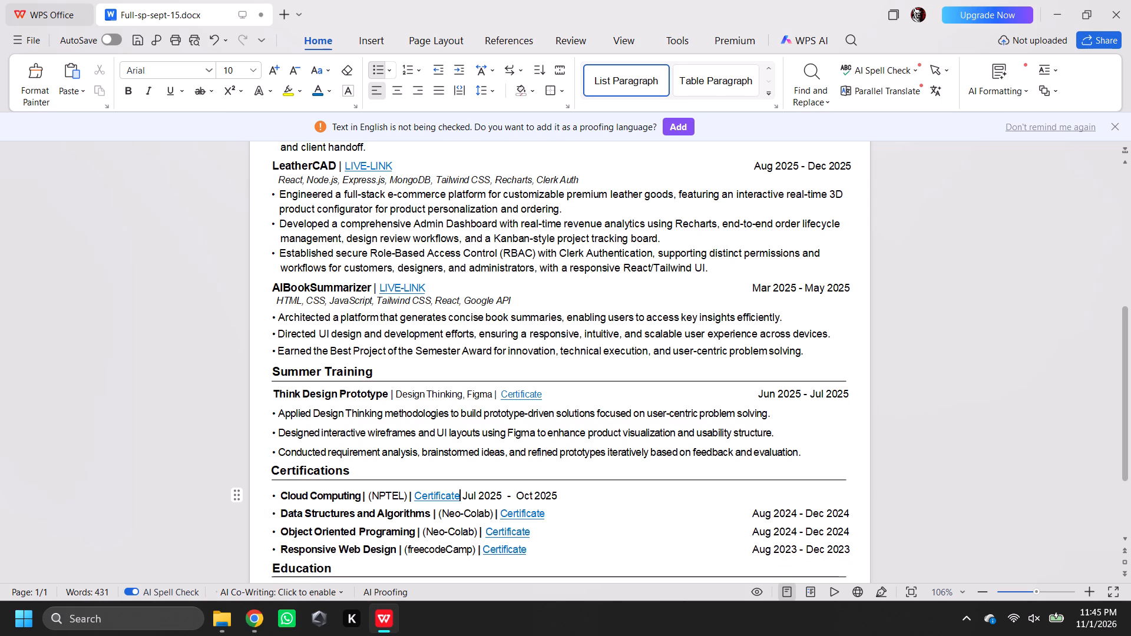
pyautogui.press('space')
pyautogui.press('space')
pyautogui.press('space')
pyautogui.press('space')
pyautogui.press('space')
pyautogui.press('space')
pyautogui.press('space')
pyautogui.press('space')
pyautogui.press('space')
pyautogui.press('space')
pyautogui.press('space')
pyautogui.press('space')
pyautogui.press('space')
pyautogui.press('space')
pyautogui.press('space')
pyautogui.press('space')
pyautogui.press('space')
pyautogui.press('space')
pyautogui.press('space')
pyautogui.press('space')
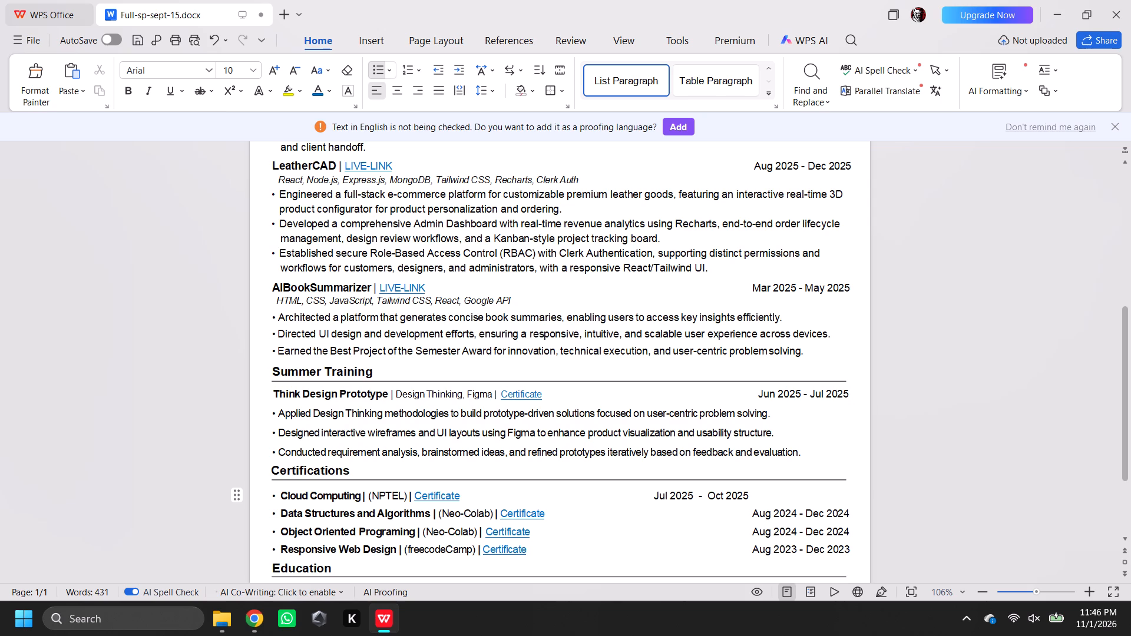
pyautogui.press('space')
pyautogui.press('space')
pyautogui.press('space')
pyautogui.press('space')
pyautogui.press('space')
pyautogui.press('space')
pyautogui.press('space')
pyautogui.press('space')
pyautogui.press('space')
pyautogui.press('space')
pyautogui.press('space')
pyautogui.press('space')
pyautogui.press('space')
pyautogui.press('space')
pyautogui.press('space')
pyautogui.press('space')
pyautogui.press('space')
pyautogui.press('space')
pyautogui.press('space')
pyautogui.press('space')
pyautogui.press('space')
pyautogui.press('space')
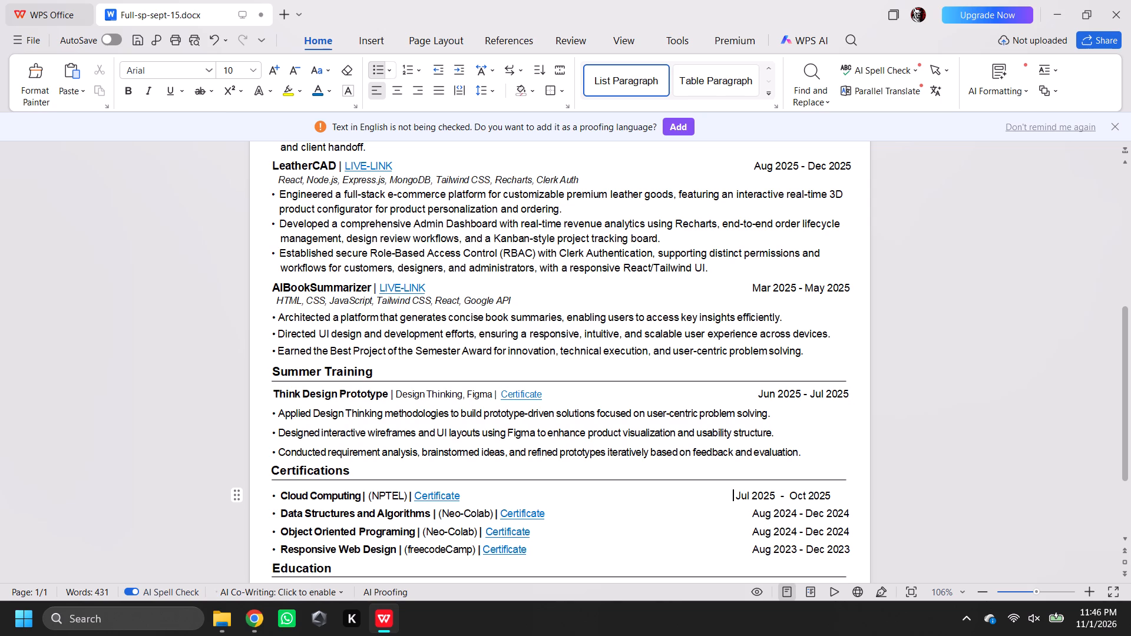
pyautogui.press('space')
pyautogui.press('space')
pyautogui.press('space')
pyautogui.press('space')
pyautogui.press('space')
pyautogui.press('space')
pyautogui.press('space')
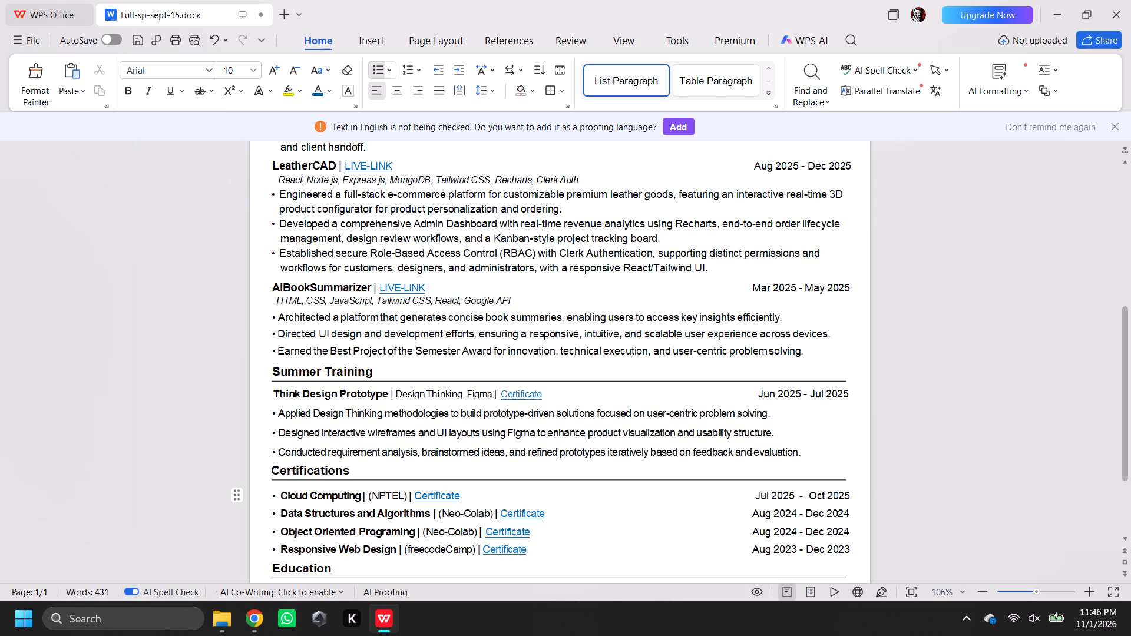
# Remove one extra space on each side of the Cloud Computing date range's hyphen and insert two spaces before Jul.
pyautogui.click(808, 494)
pyautogui.press('BackSpace')
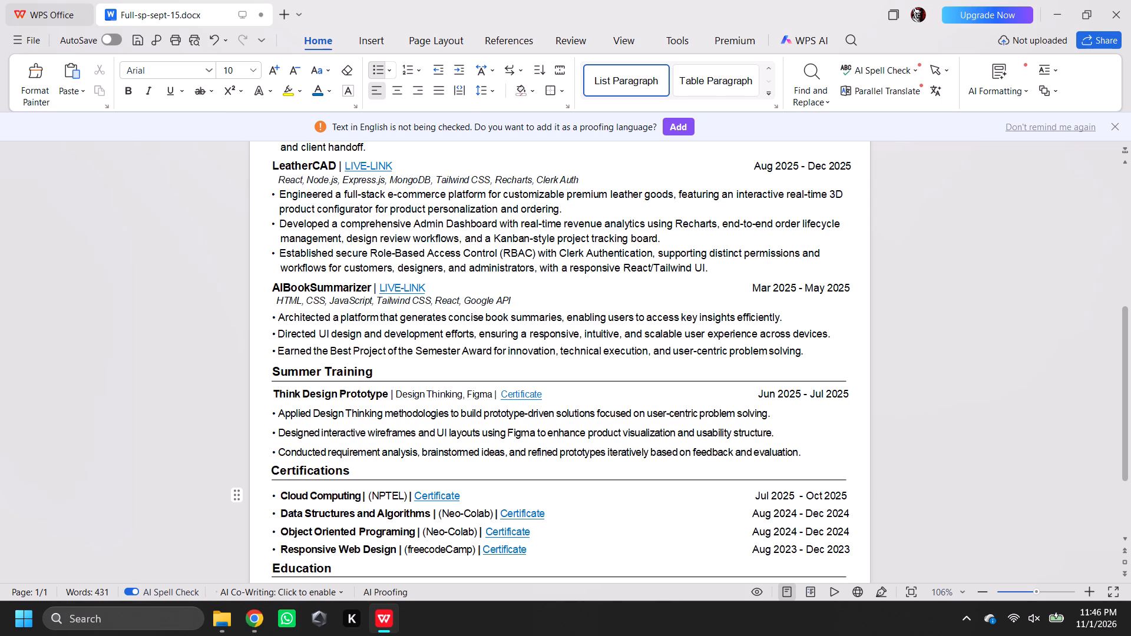
pyautogui.click(800, 496)
pyautogui.press('BackSpace')
pyautogui.click(749, 495)
pyautogui.press('space')
pyautogui.press('space')
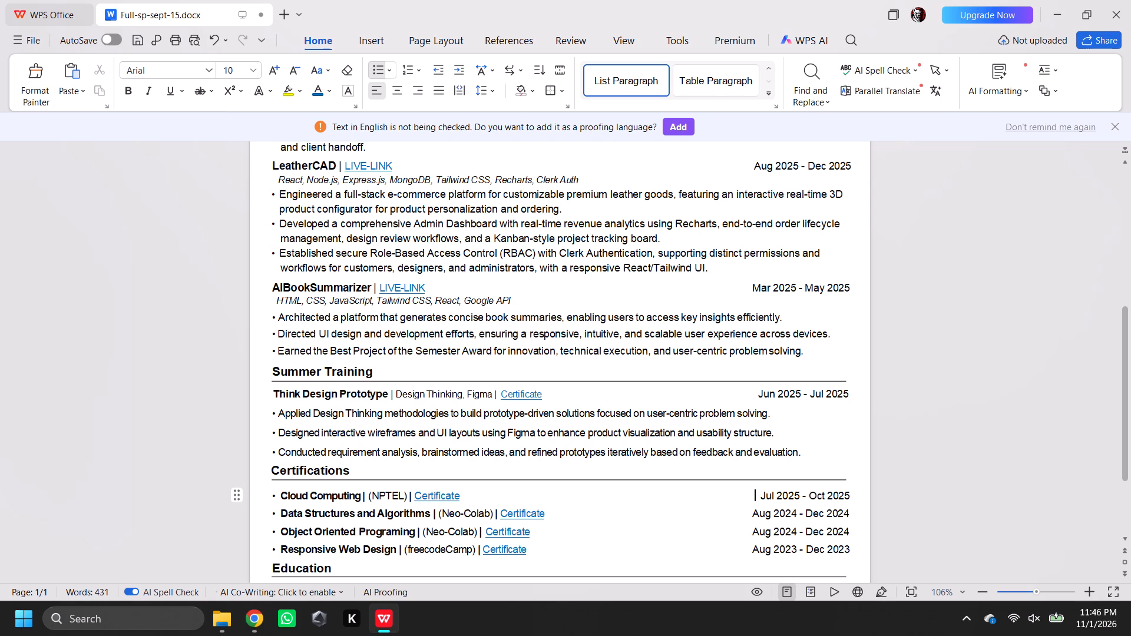
# Examine the spacing around the hyphen and Dec in the Data Structures and Algorithms date range.
pyautogui.click(806, 515)
pyautogui.press('Left')
pyautogui.press('Left')
pyautogui.press('Left')
pyautogui.press('Right')
pyautogui.press('Right')
pyautogui.press('Right')
pyautogui.press('Right')
pyautogui.press('Right')
pyautogui.press('Right')
pyautogui.press('Right')
pyautogui.press('Right')
pyautogui.press('Left')
pyautogui.press('Left')
# Compare the font size of Jul in the Cloud Computing date range, kept at 10, with Aug in the Data Structures and Algorithms range.
pyautogui.click(779, 495)
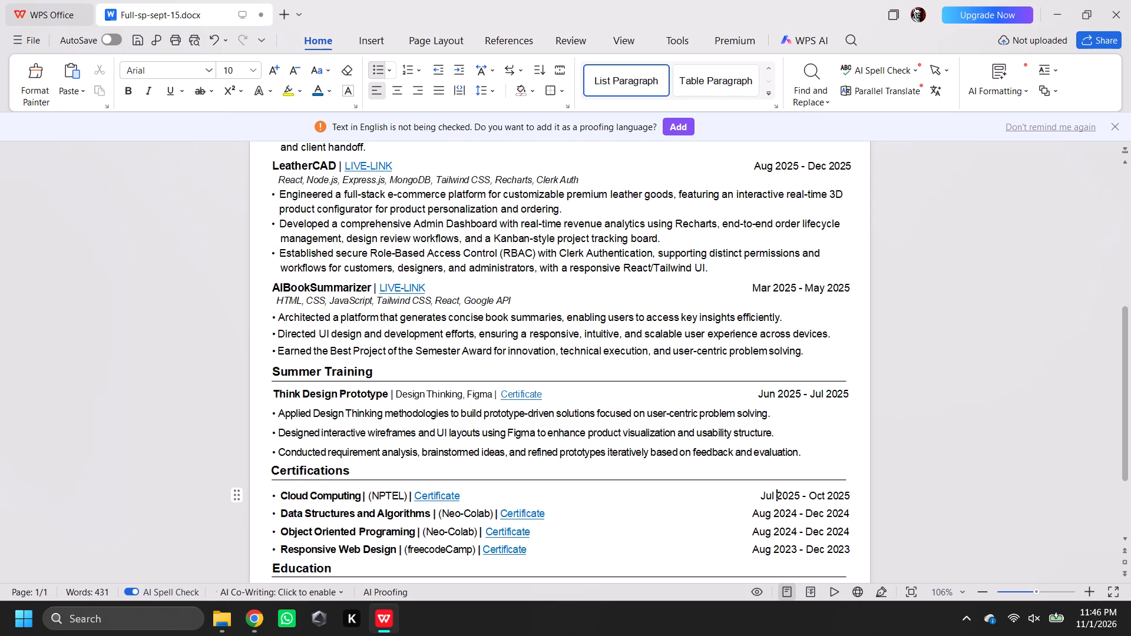
pyautogui.press('Left')
pyautogui.moveTo(776, 496); pyautogui.dragTo(760, 497)
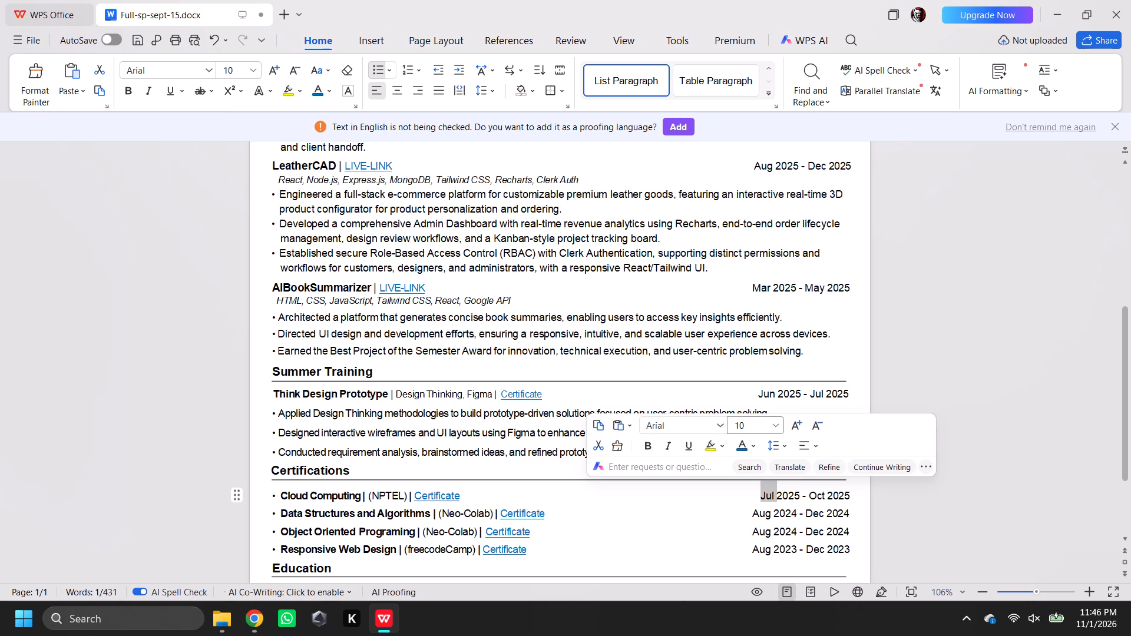
pyautogui.click(775, 425)
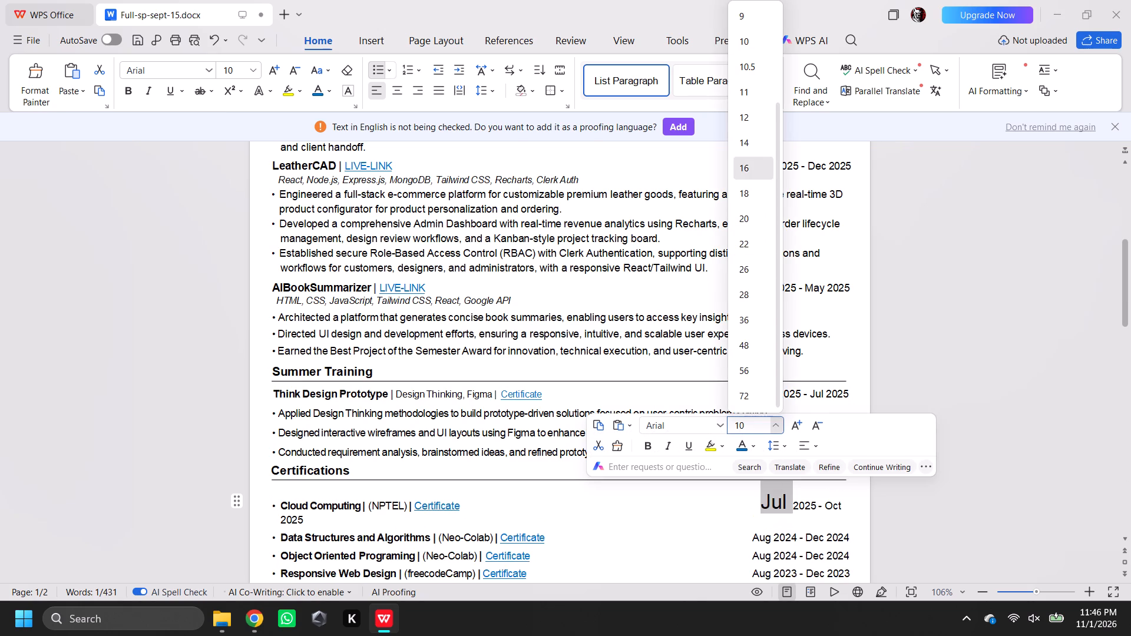
pyautogui.click(749, 48)
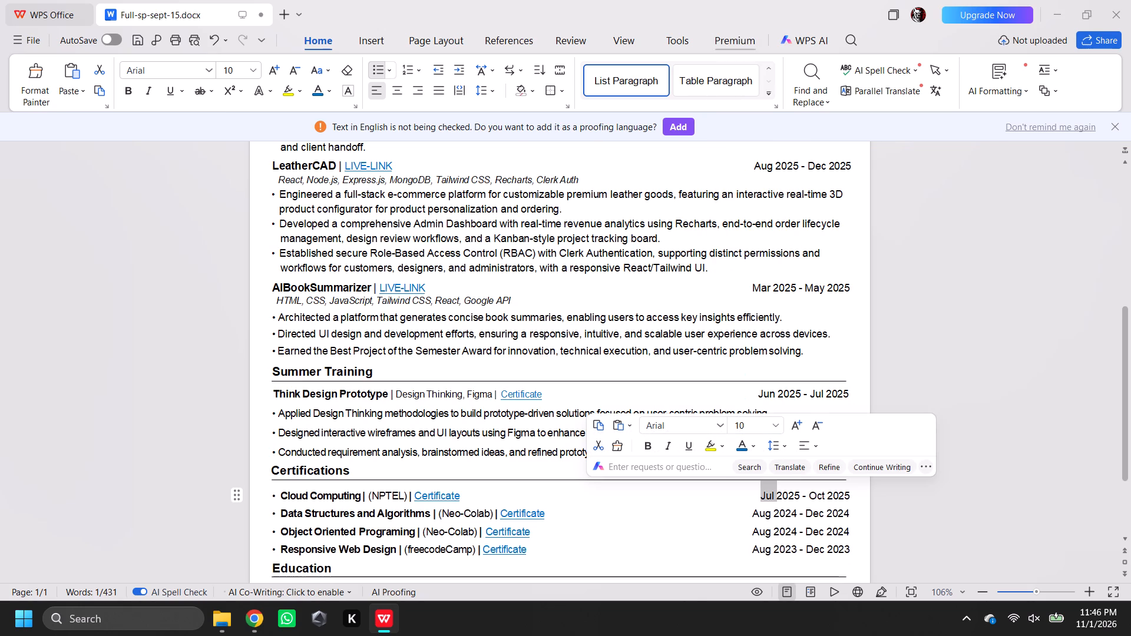
pyautogui.click(721, 527)
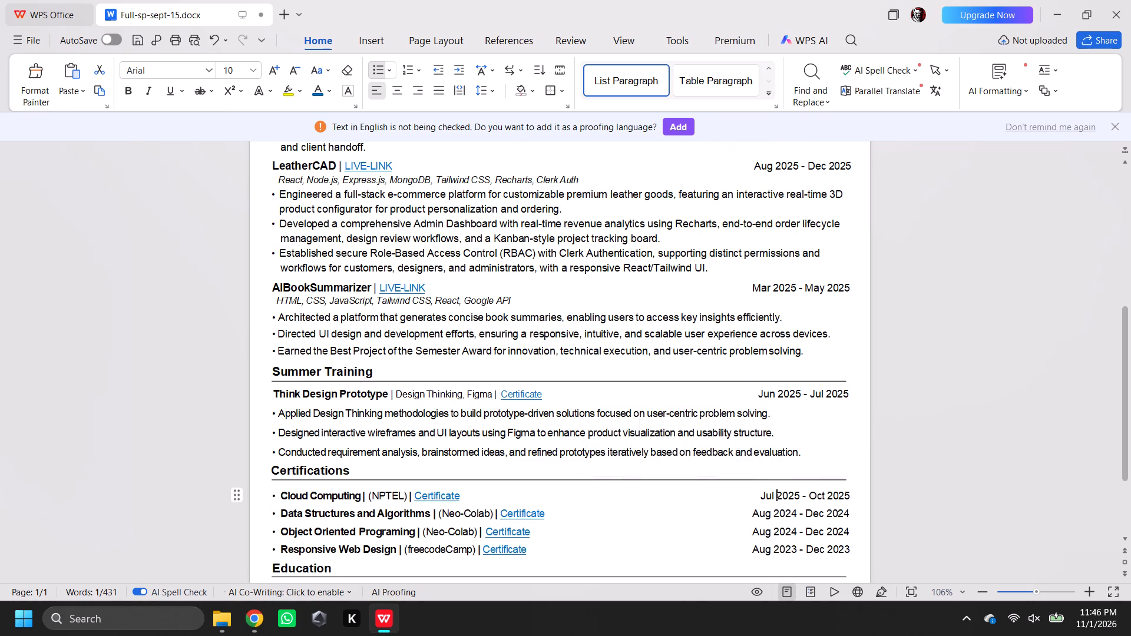
pyautogui.scroll(-1, 840, 453)
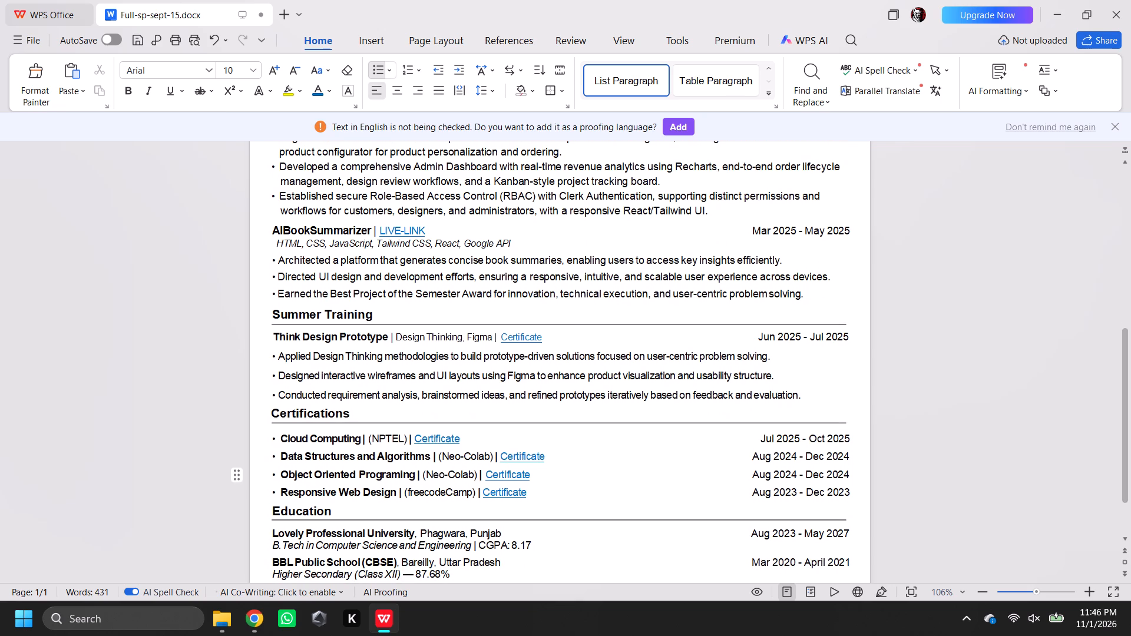
pyautogui.moveTo(774, 453); pyautogui.dragTo(752, 457)
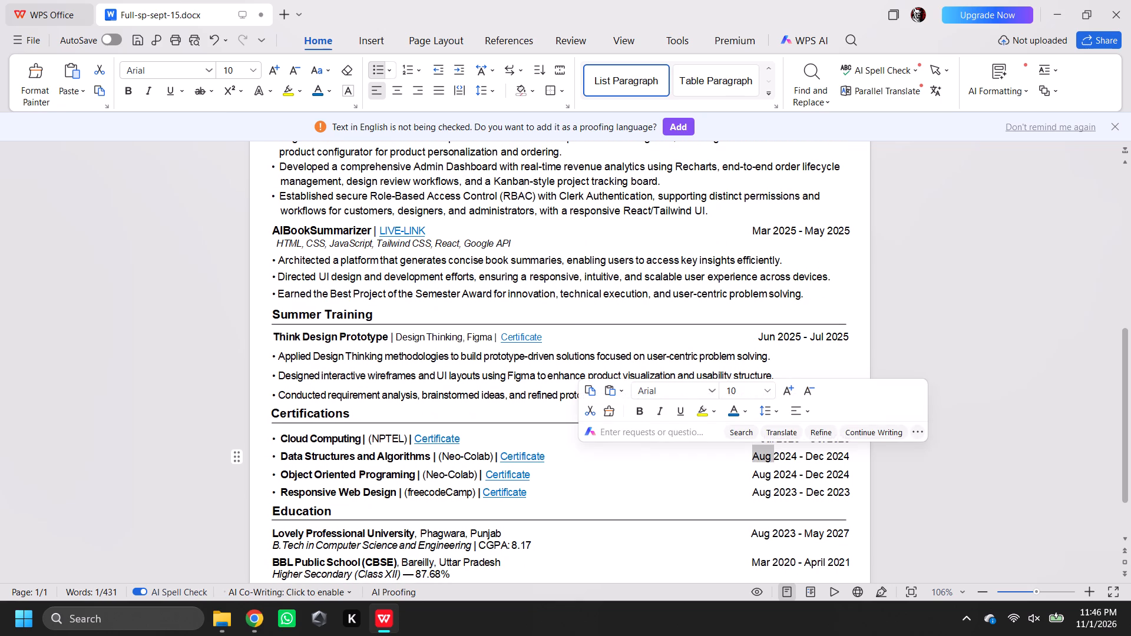
pyautogui.click(935, 473)
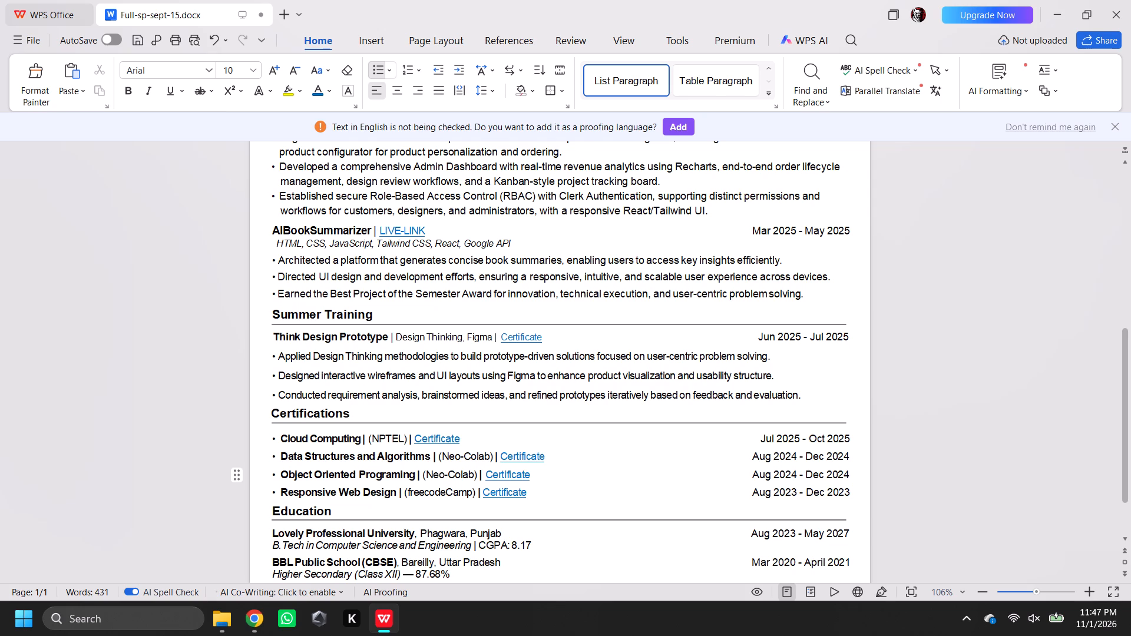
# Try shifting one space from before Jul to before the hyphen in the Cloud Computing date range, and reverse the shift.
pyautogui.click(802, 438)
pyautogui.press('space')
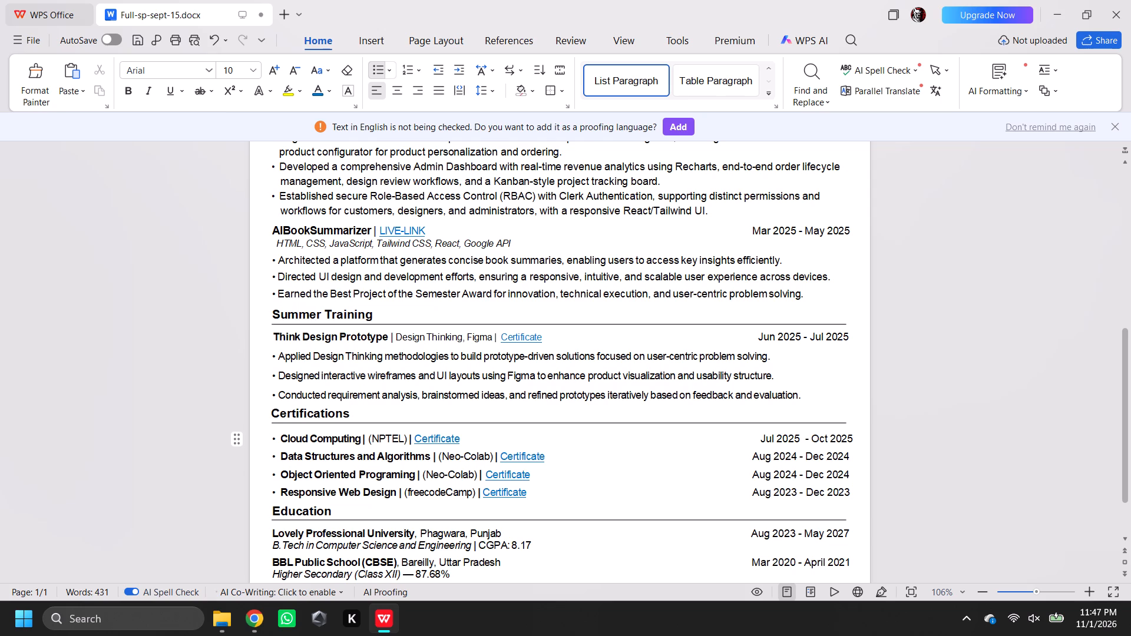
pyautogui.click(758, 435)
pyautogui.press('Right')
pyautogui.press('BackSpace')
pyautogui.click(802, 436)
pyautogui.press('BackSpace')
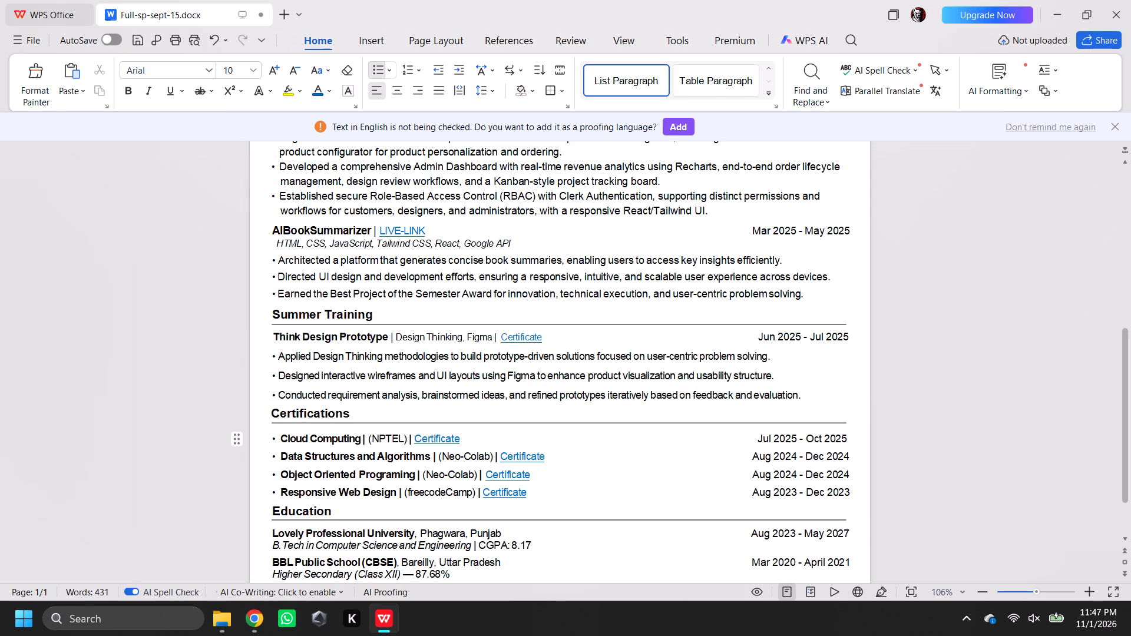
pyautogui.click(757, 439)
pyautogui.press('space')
pyautogui.scroll(-3, 975, 471)
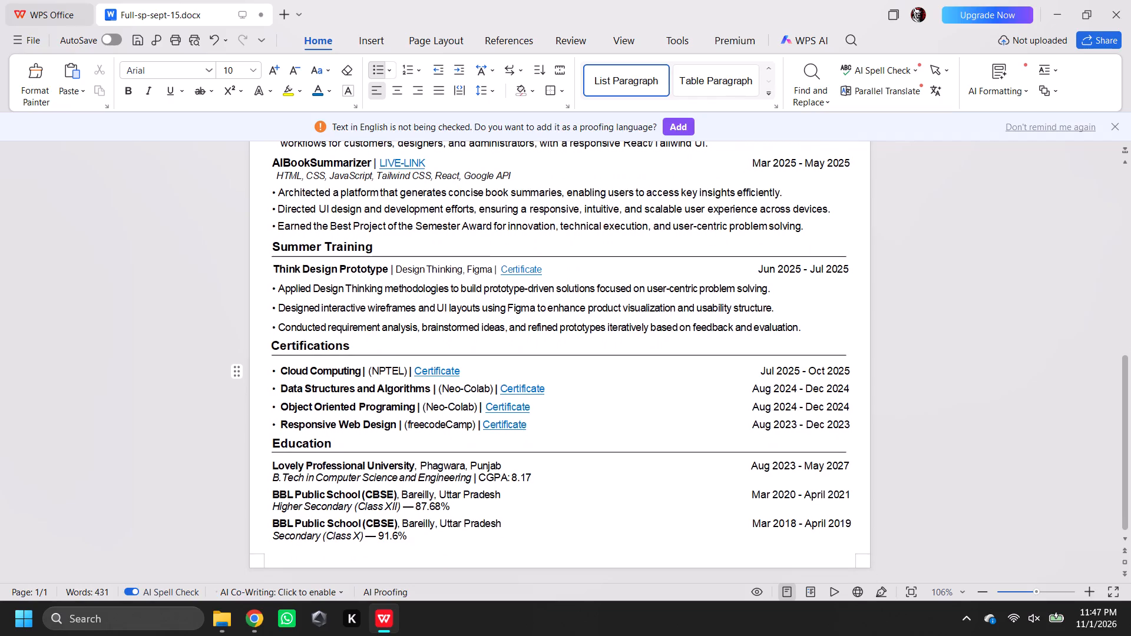
pyautogui.scroll(7, 821, 441)
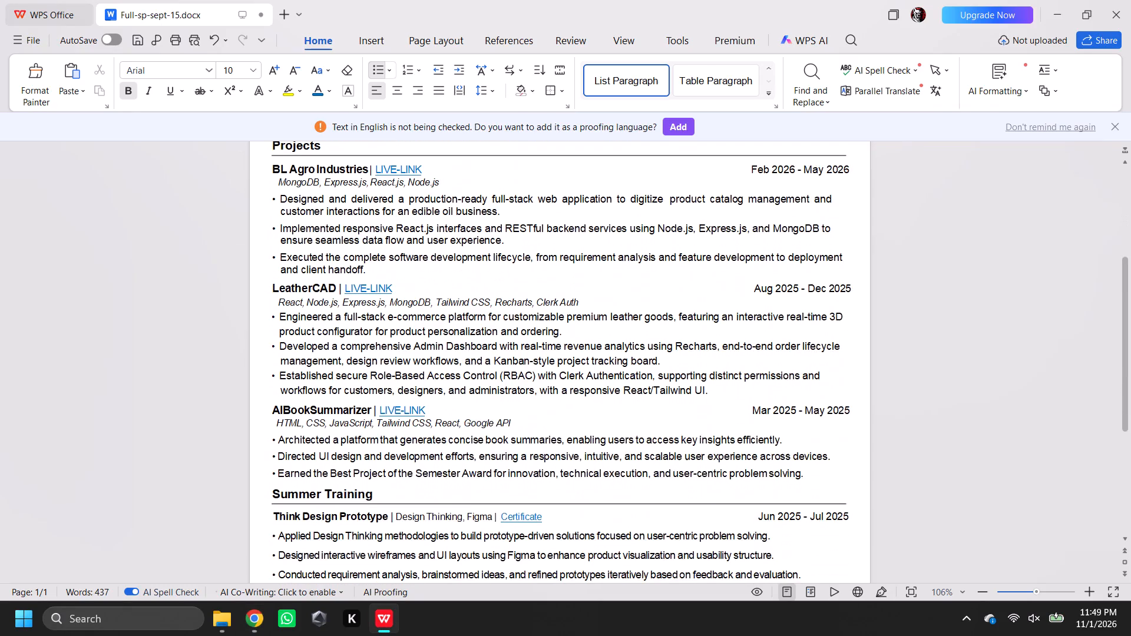
pyautogui.scroll(-2, 889, 370)
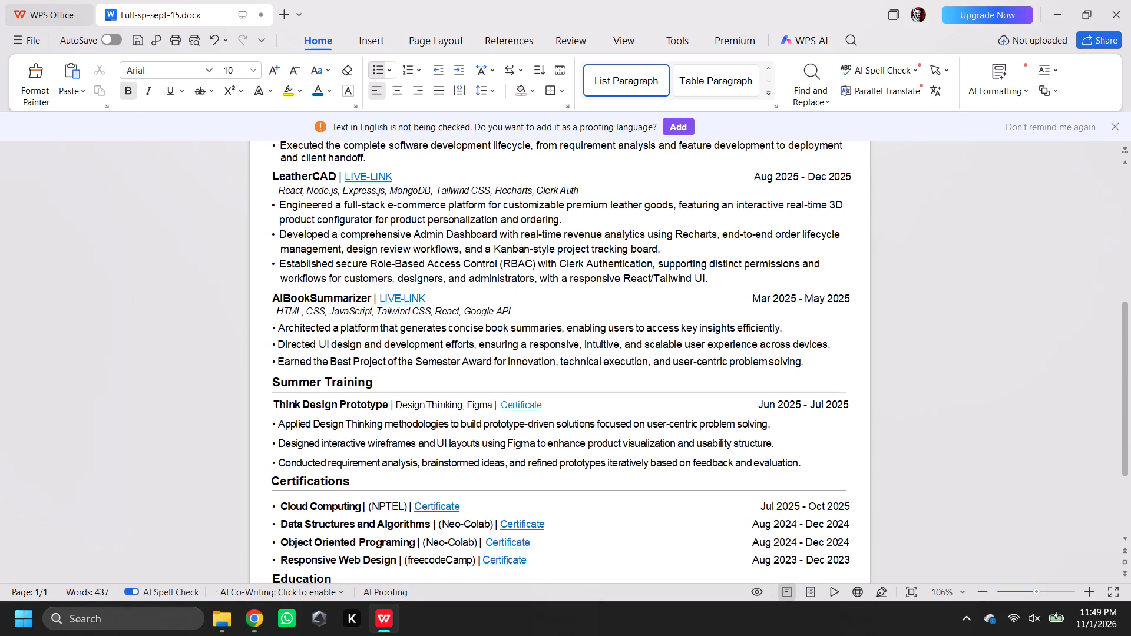
pyautogui.scroll(-2, 812, 408)
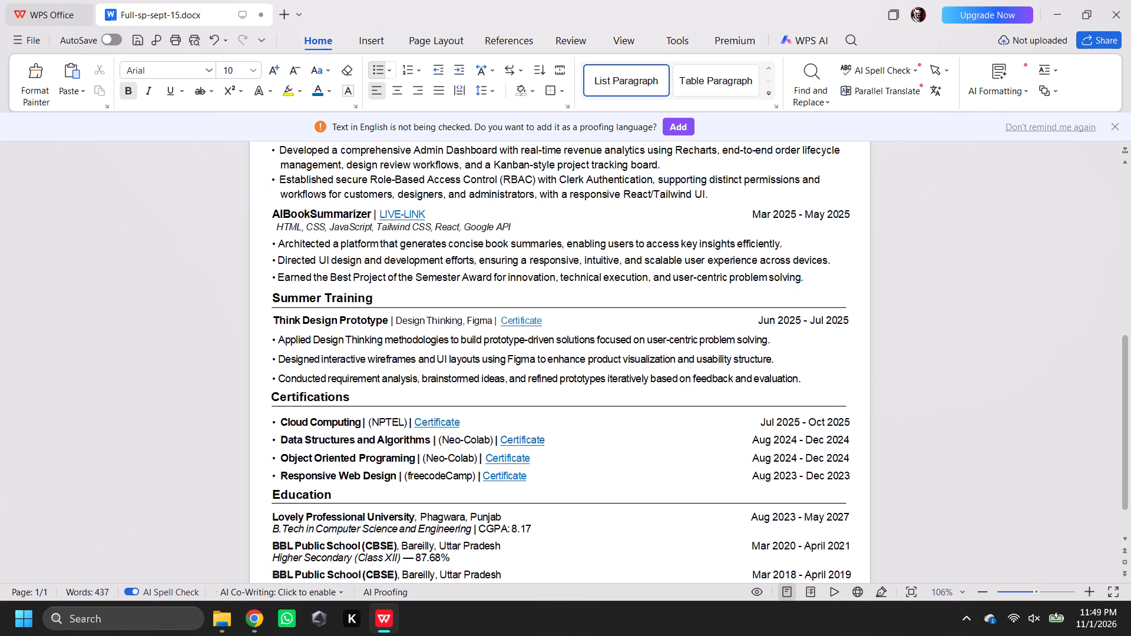
pyautogui.scroll(-2, 812, 408)
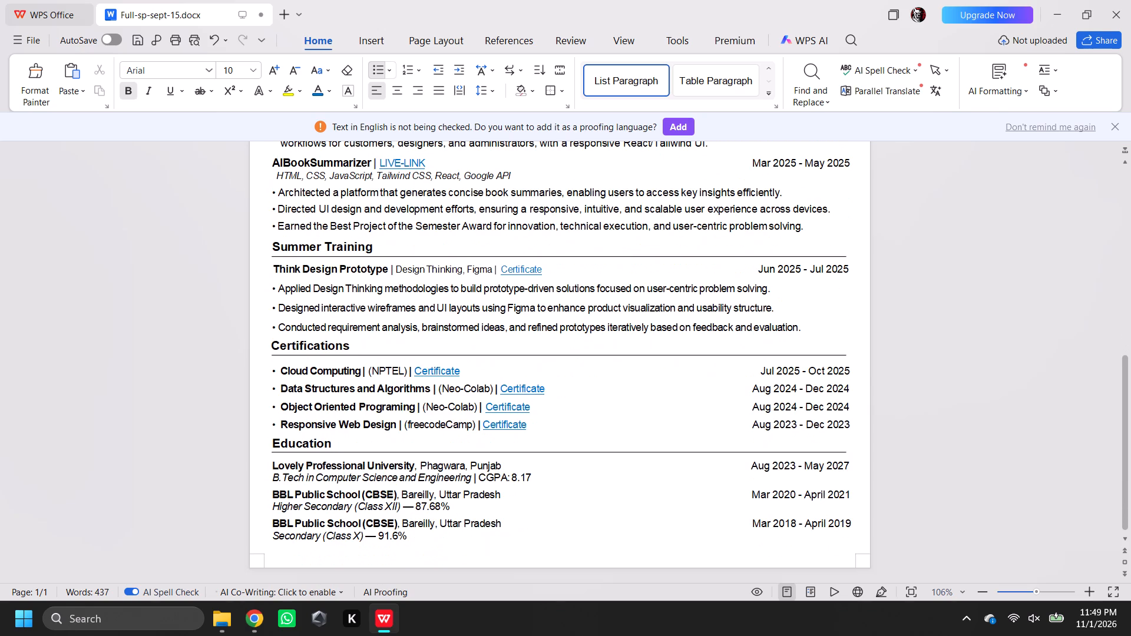
# Compare the résumé's Training and Certifications sections with Gemini's rewritten text and the Cloud Computing certificate on GitHub in Chrome.
pyautogui.scroll(1, 812, 408)
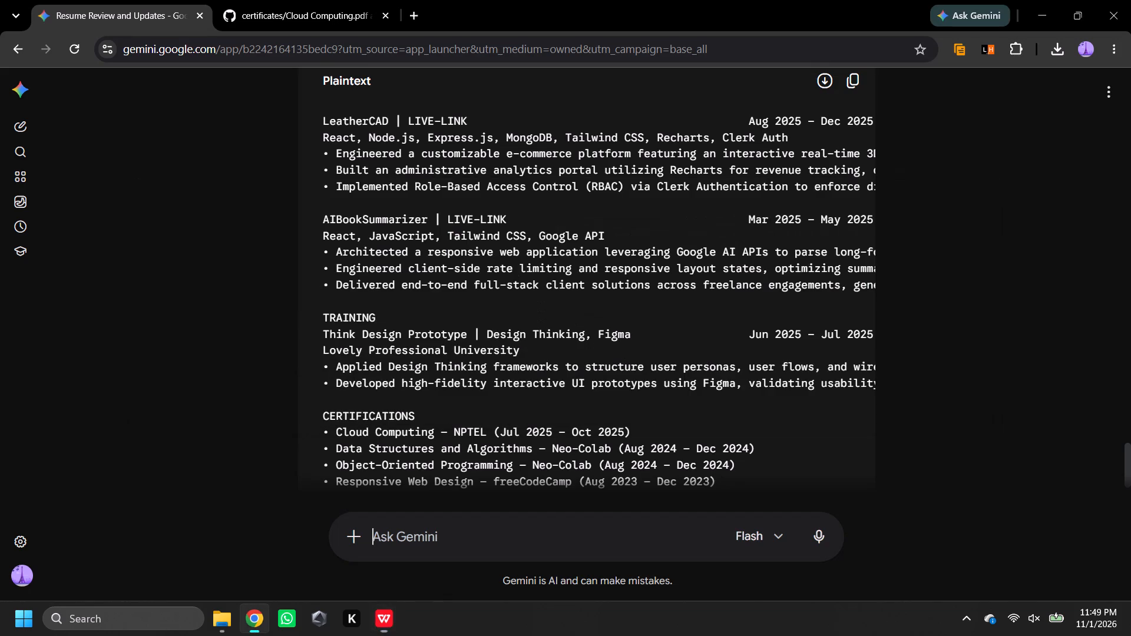
pyautogui.click(289, 0)
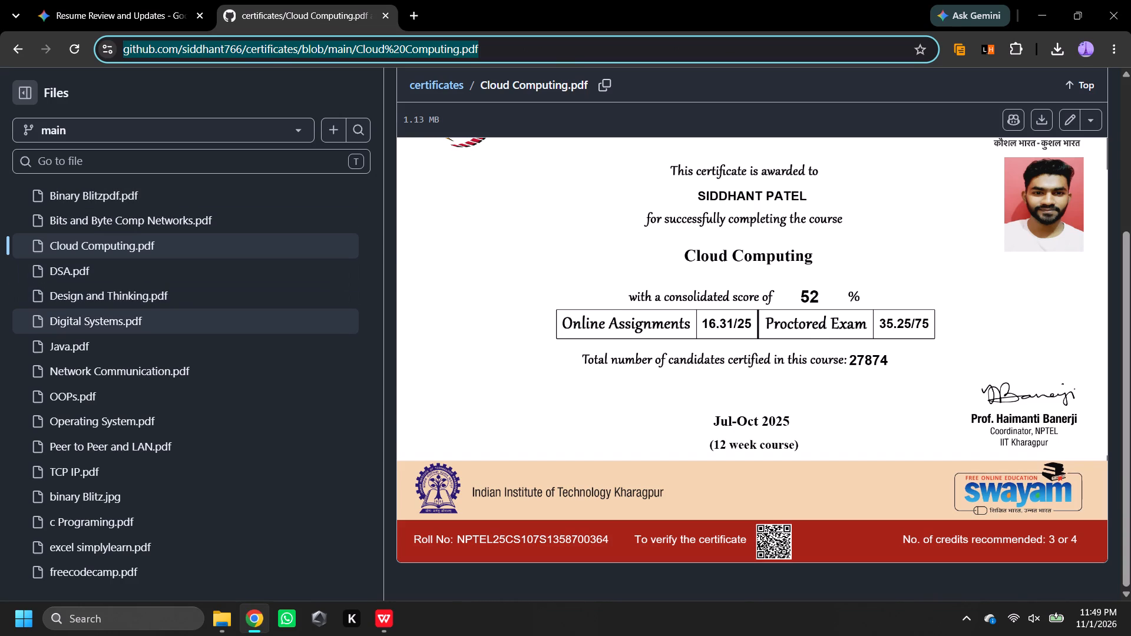
pyautogui.scroll(-1, 412, 389)
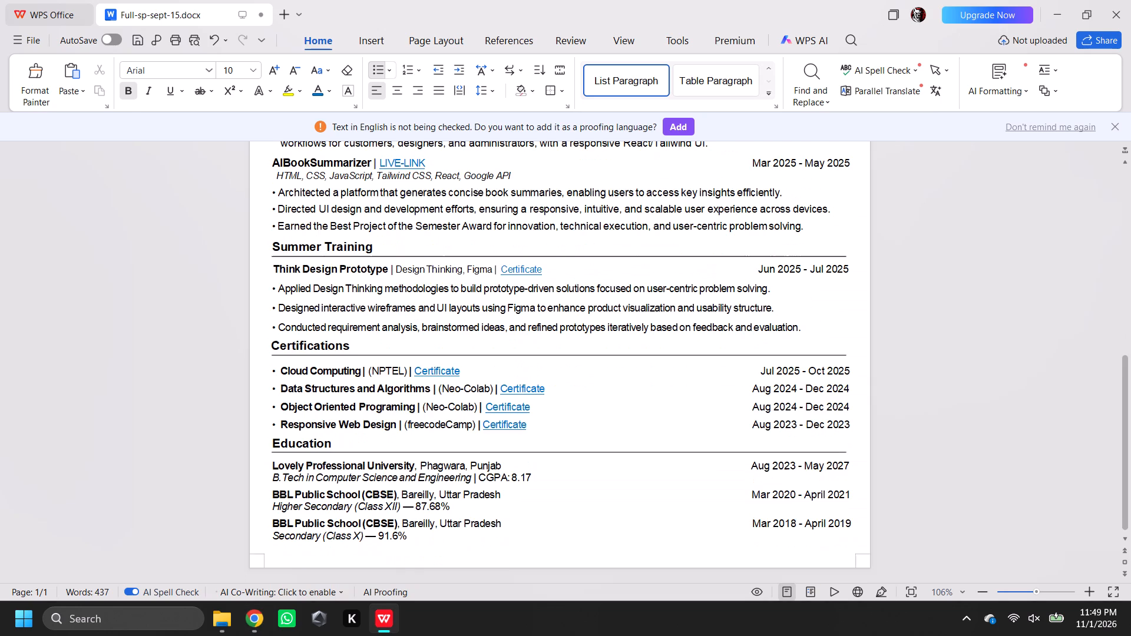
pyautogui.scroll(-1, 412, 389)
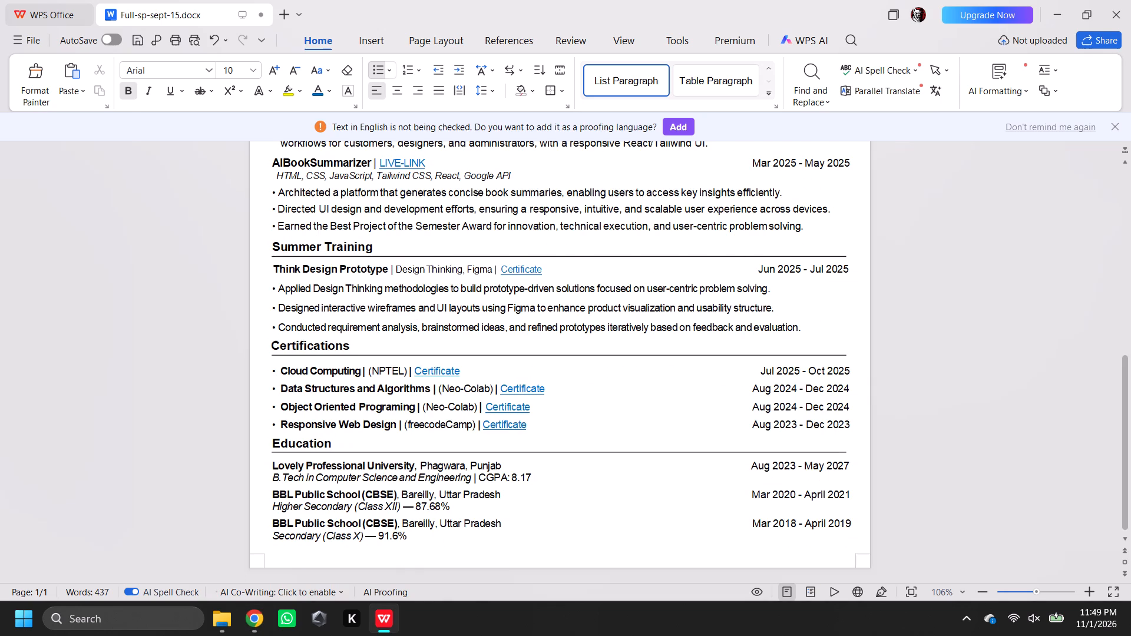
pyautogui.scroll(1, 412, 389)
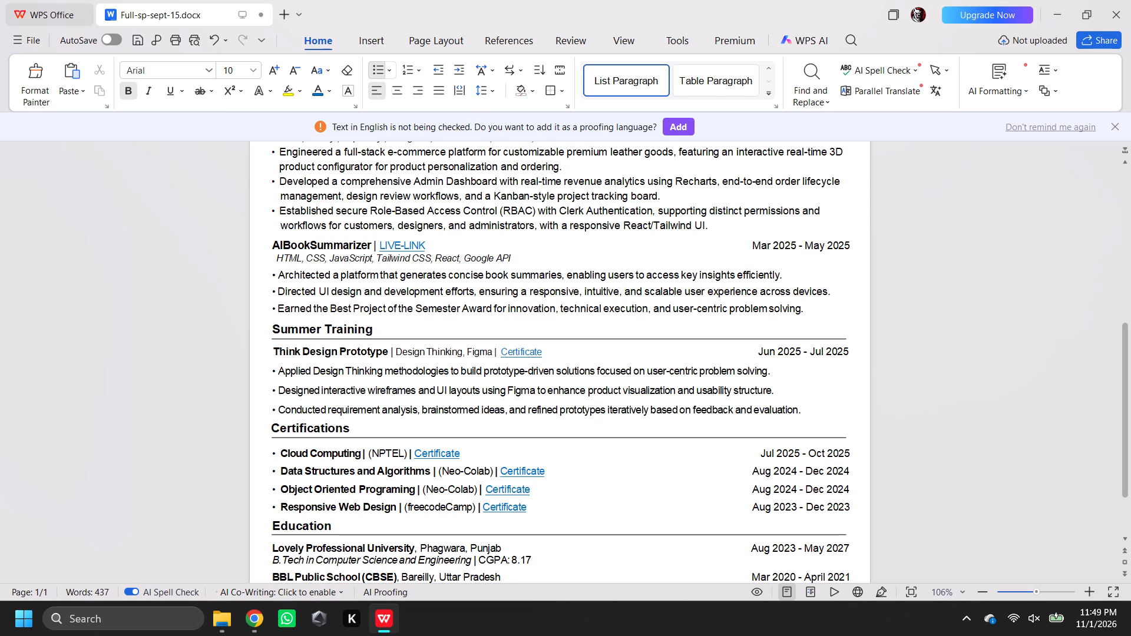
# Follow the Think Design Prototype entry's Certificate link and check the Design and Thinking PDF in Chrome for its course name and dates.
pyautogui.keyDown('ctrl'); pyautogui.click(518, 350); pyautogui.keyUp('ctrl')
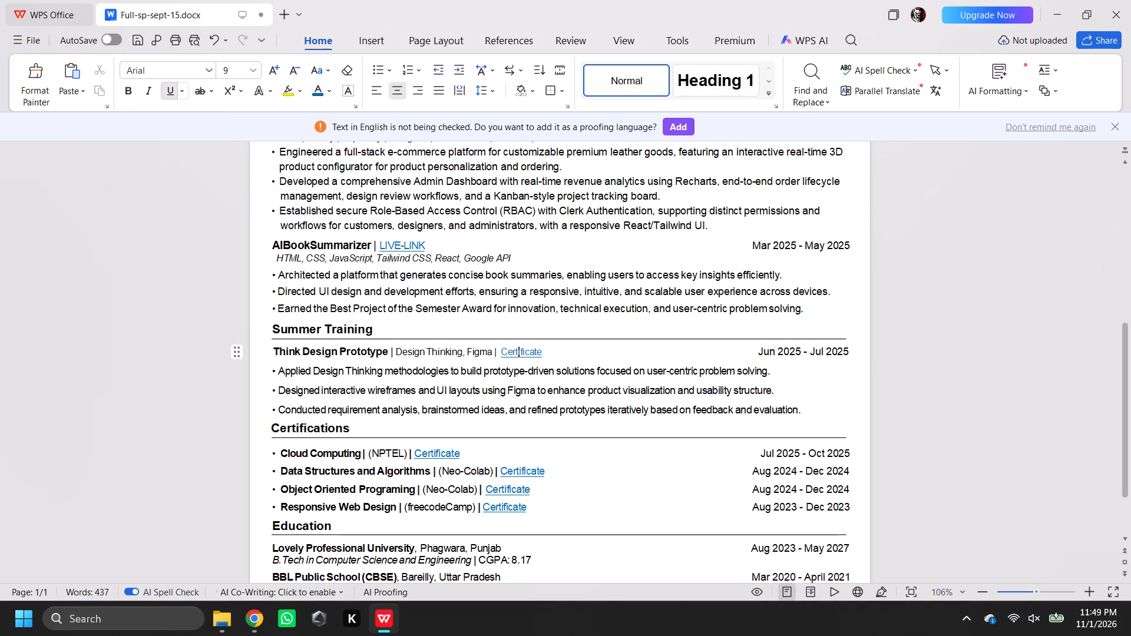
pyautogui.click(242, 614)
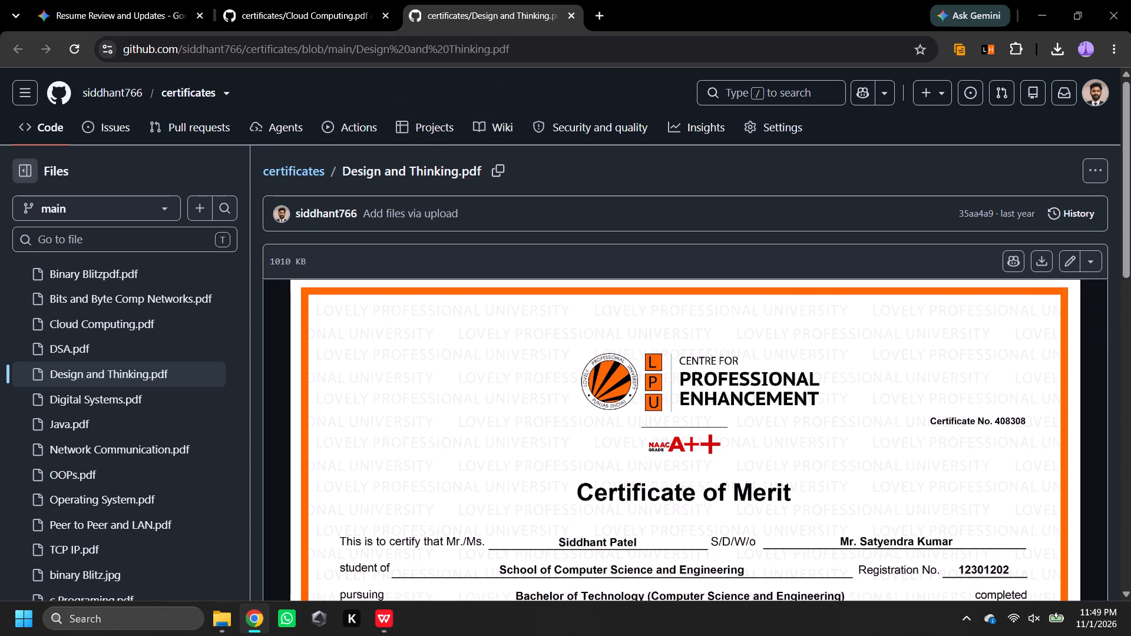
pyautogui.scroll(-7, 584, 115)
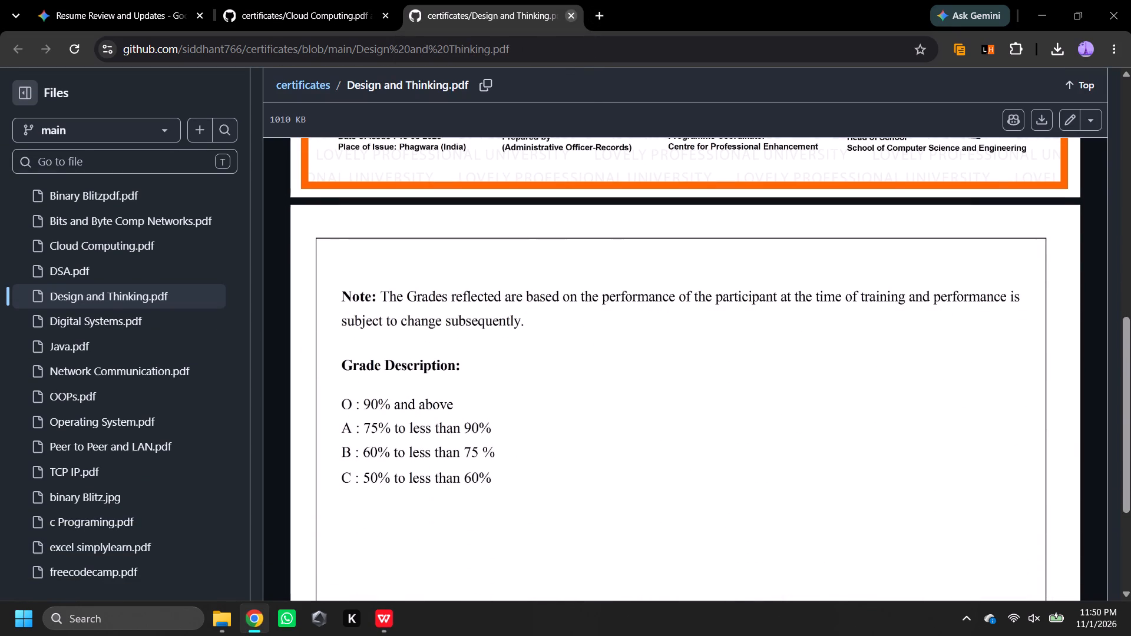
pyautogui.hscroll(1, 590, 240)
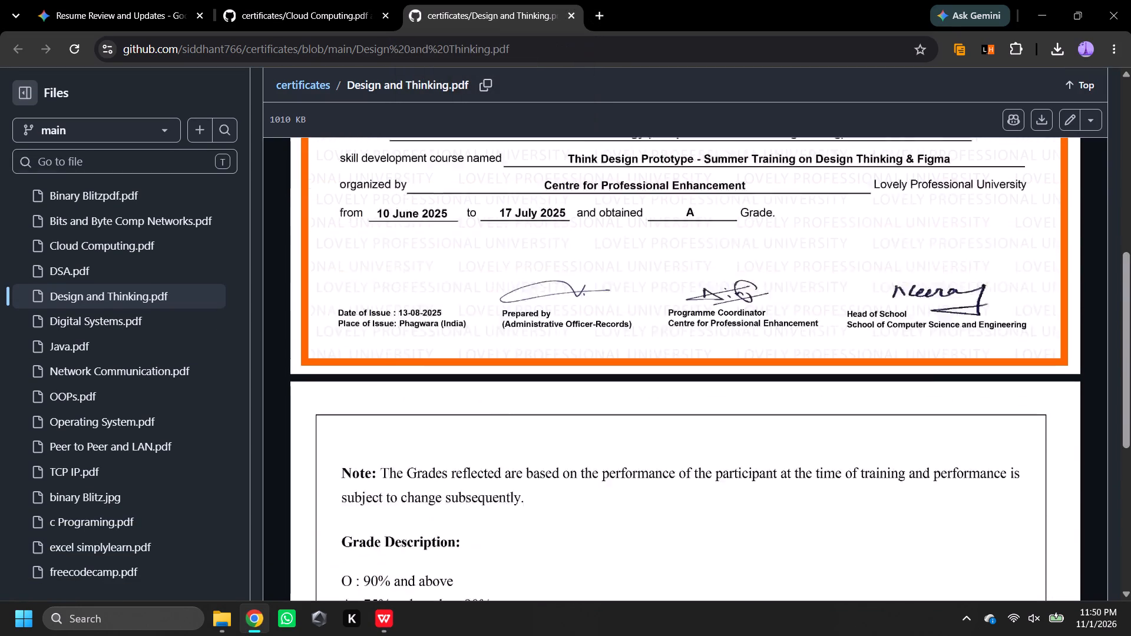
pyautogui.hscroll(1, 590, 240)
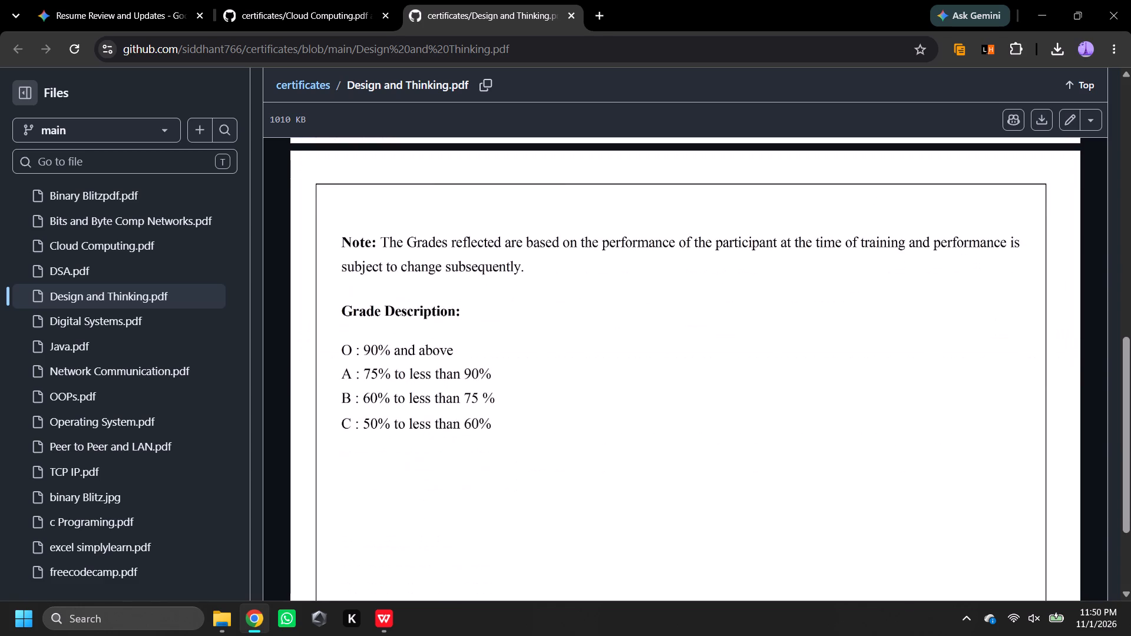
pyautogui.click(569, 15)
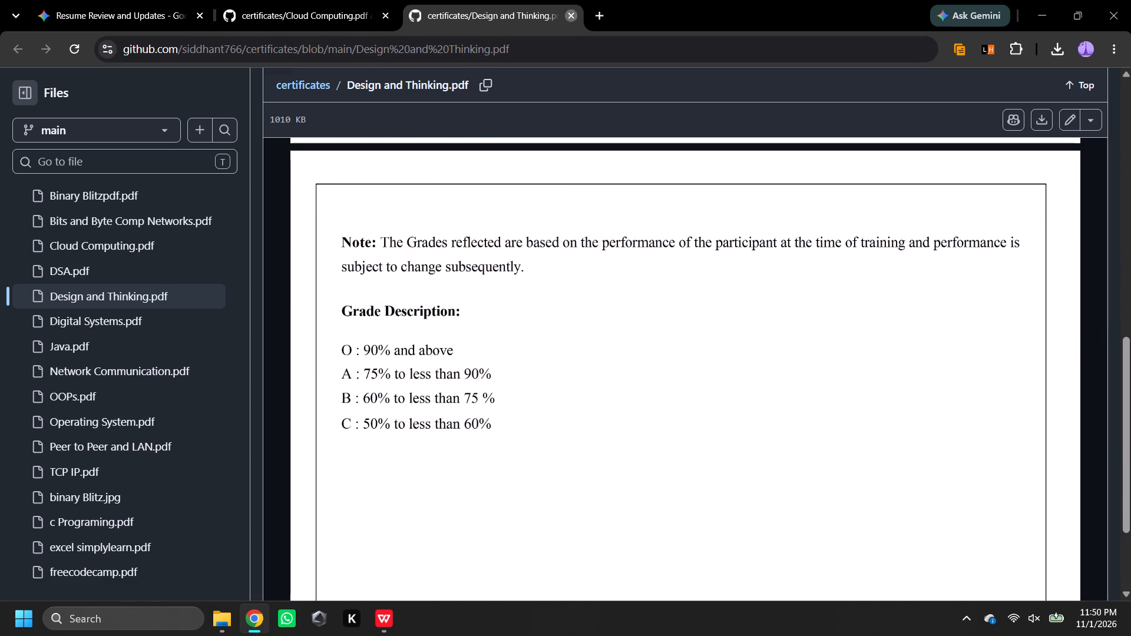
# Return to WPS Office and proofread the whole résumé, from Technical Skills and Projects through Certifications and Education.
pyautogui.click(388, 628)
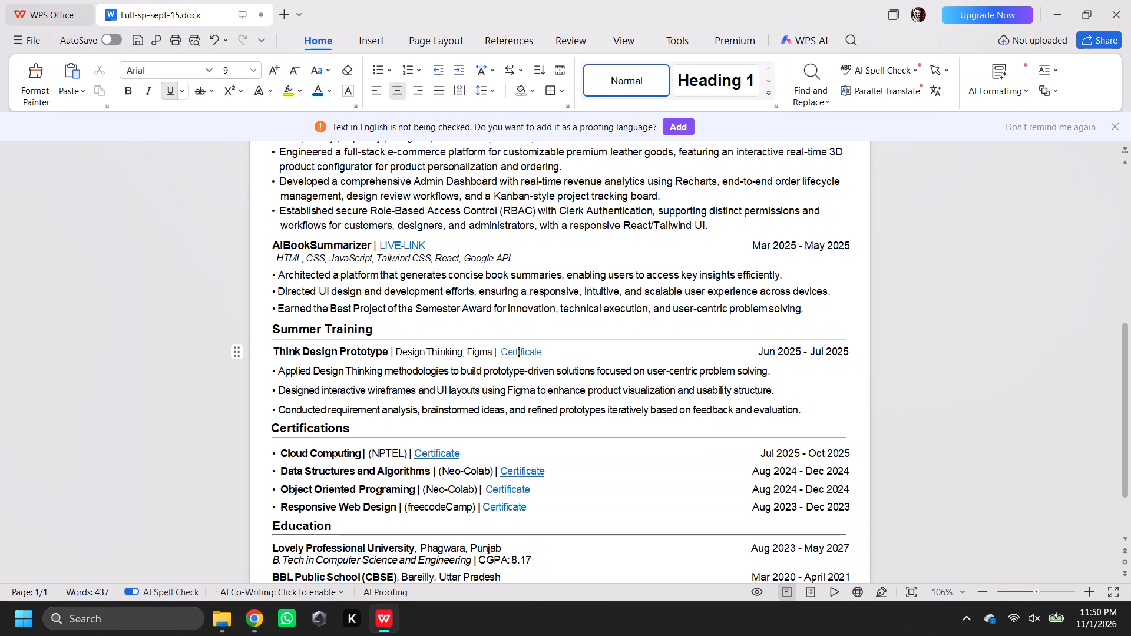
pyautogui.scroll(-1, 475, 421)
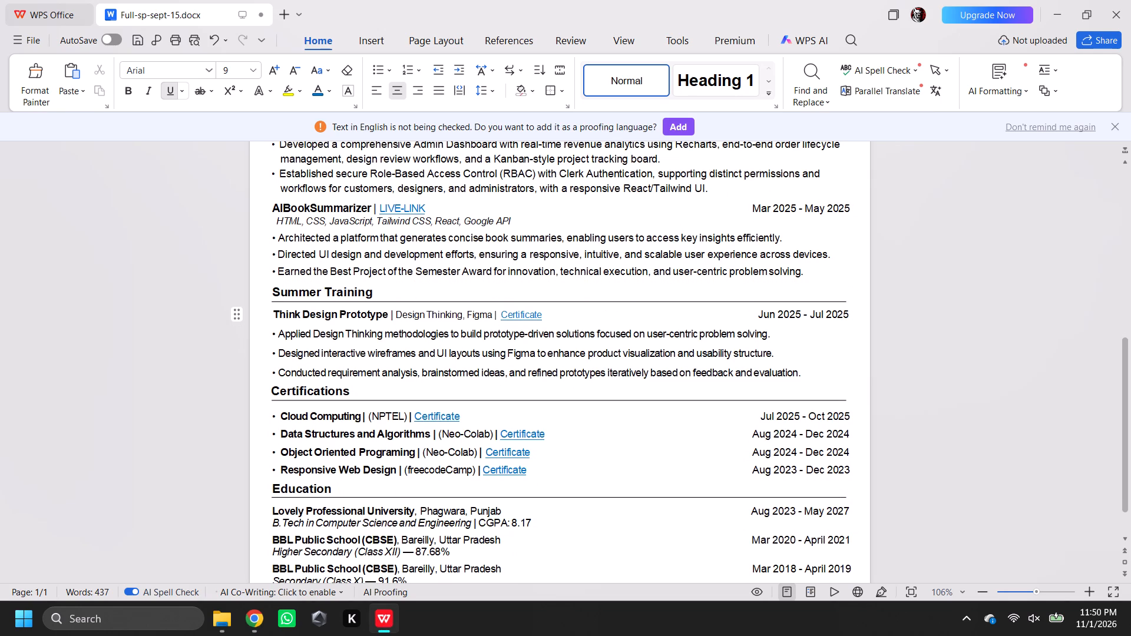
pyautogui.scroll(-1, 884, 370)
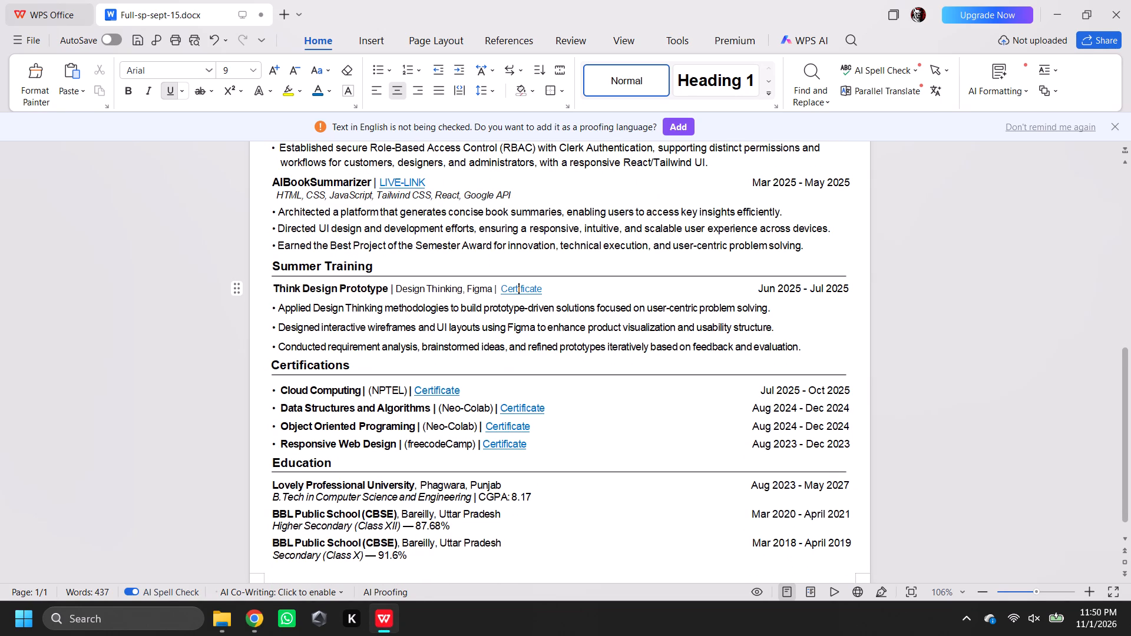
pyautogui.scroll(3, 613, 412)
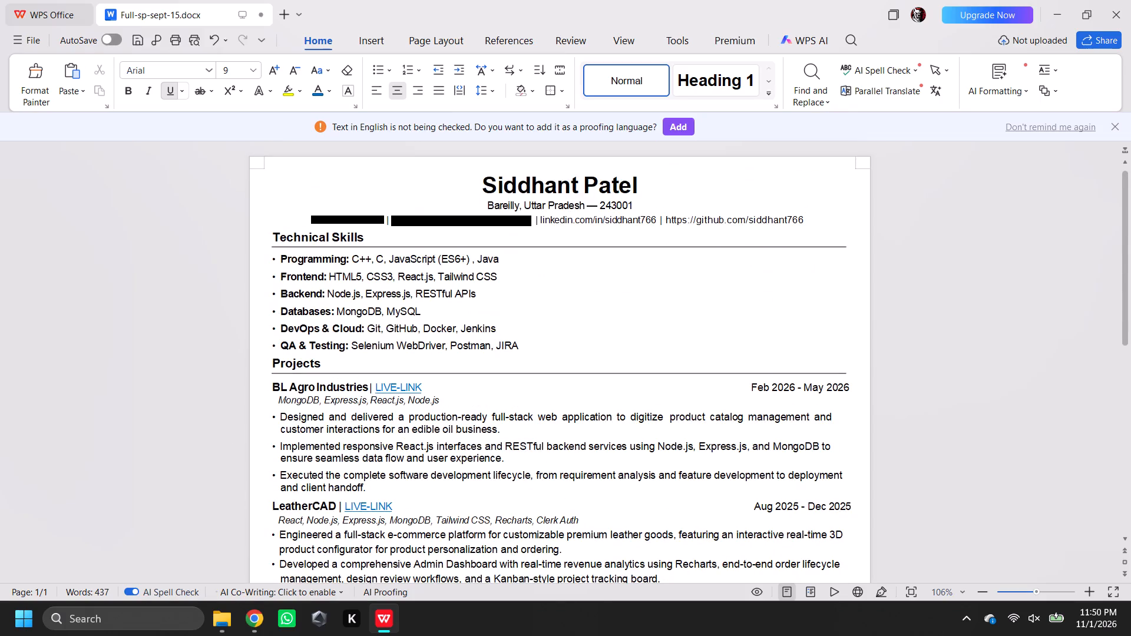
pyautogui.scroll(-6, 520, 396)
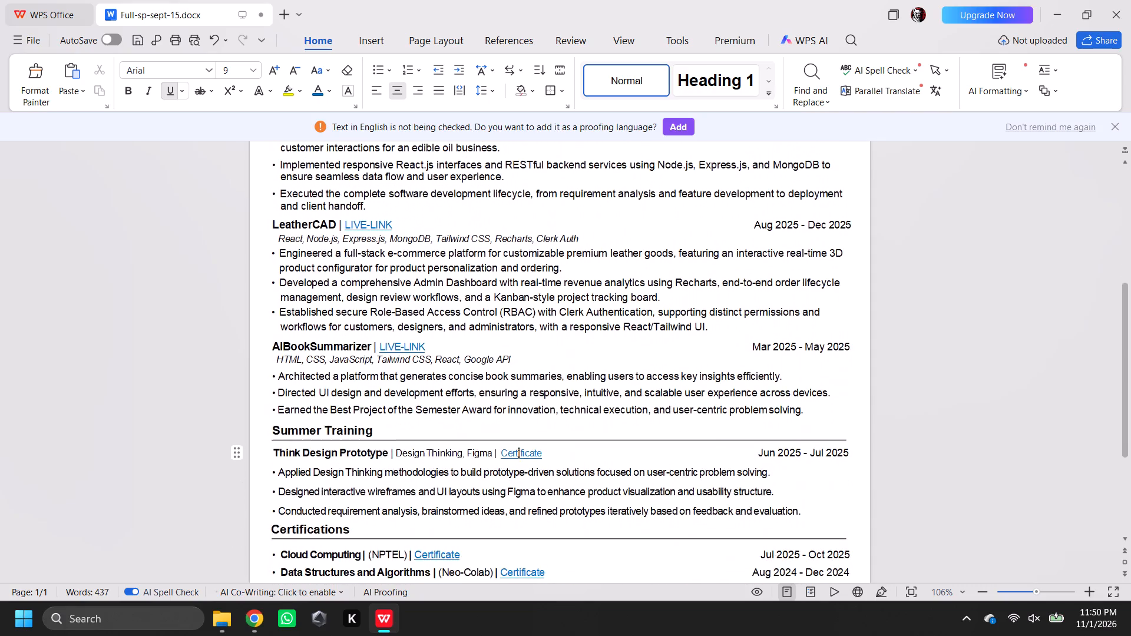
pyautogui.scroll(-6, 520, 396)
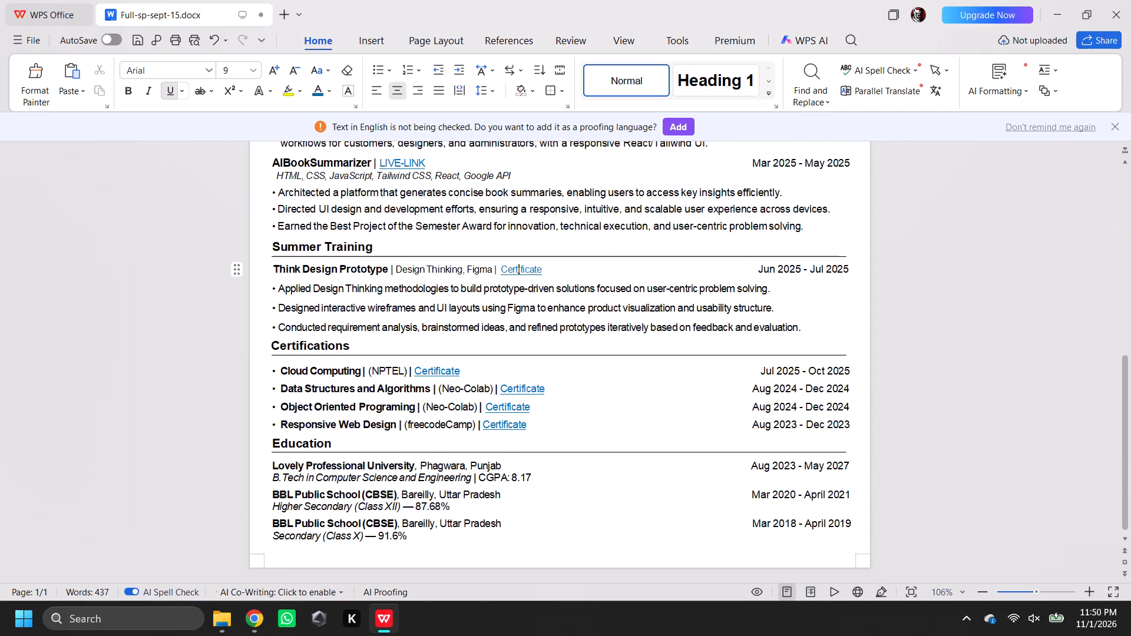
pyautogui.scroll(12, 520, 396)
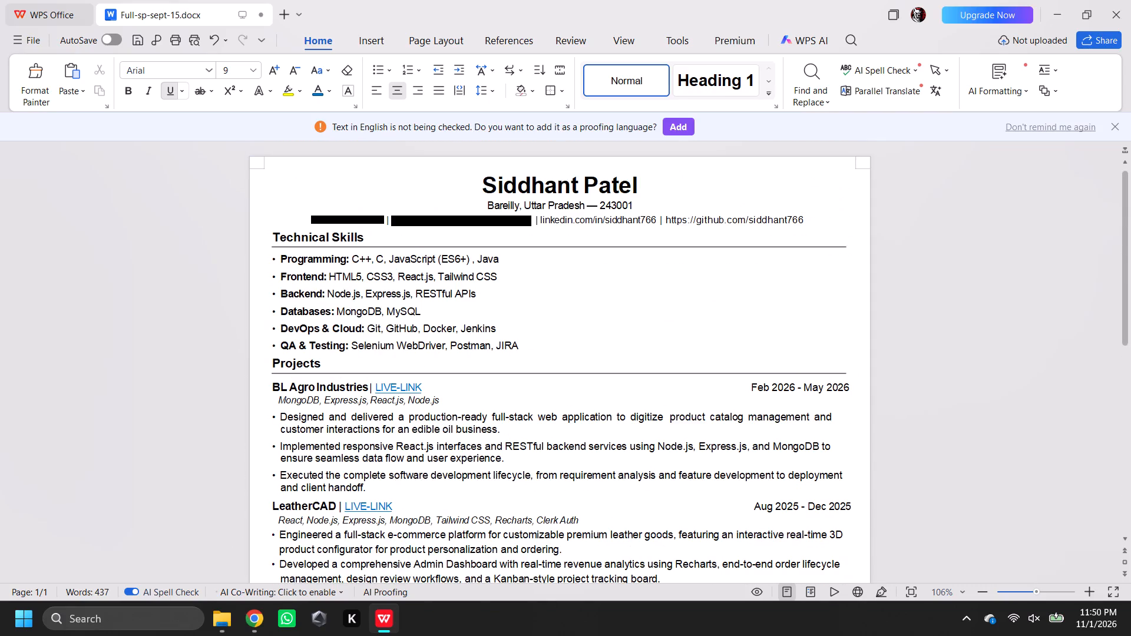
# Turn on AutoSave for the résumé by uploading Full-sp-sept-15 to My Cloud.
pyautogui.click(108, 42)
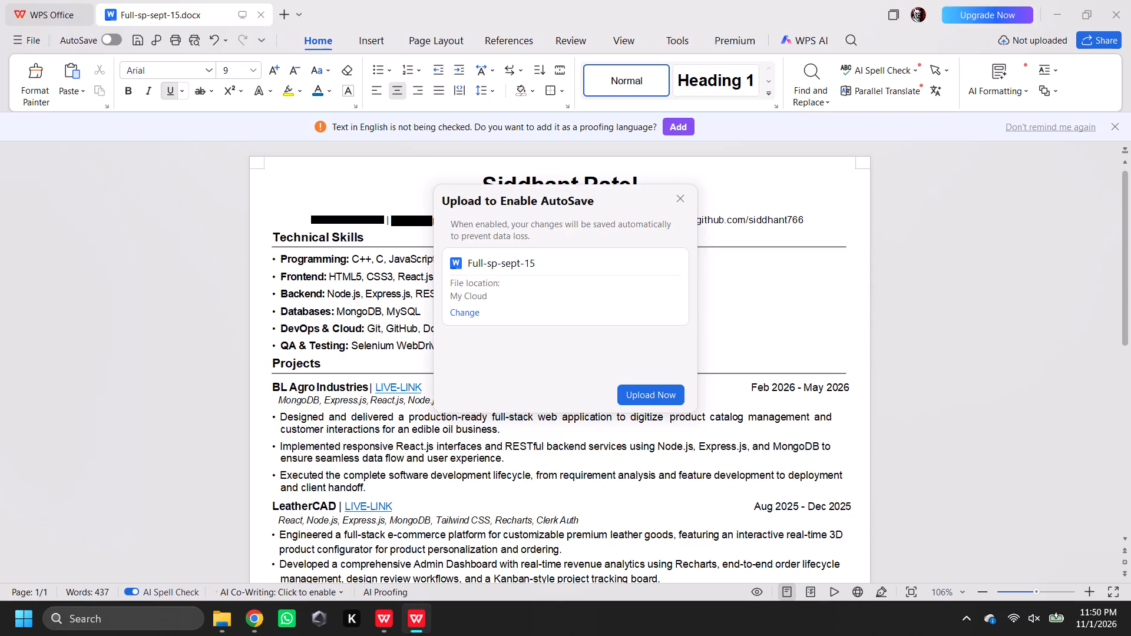
pyautogui.click(656, 389)
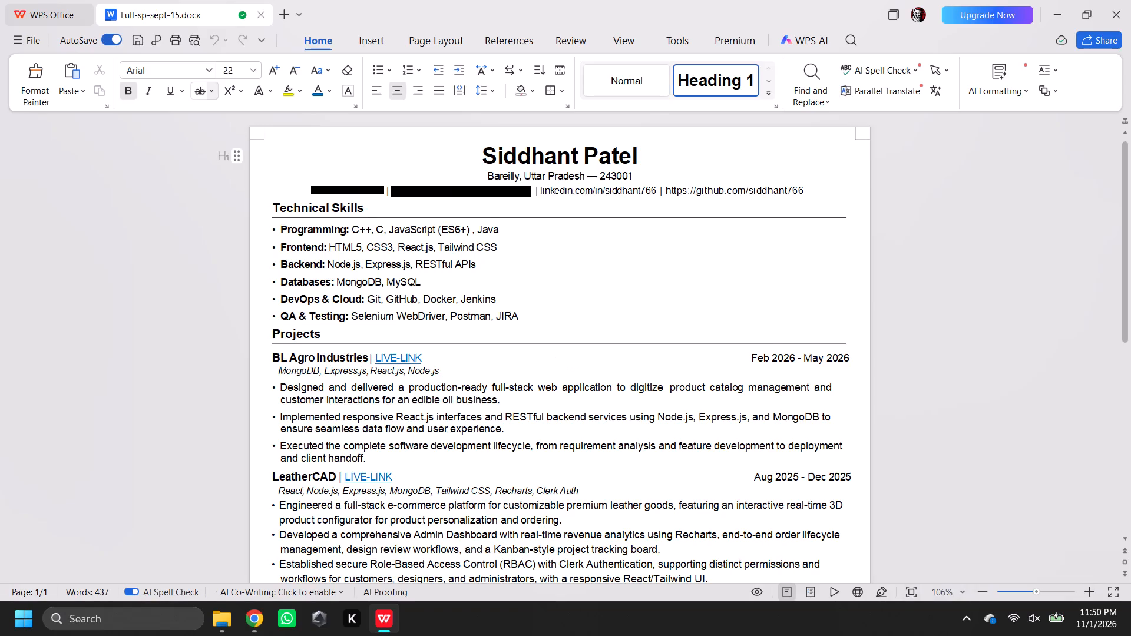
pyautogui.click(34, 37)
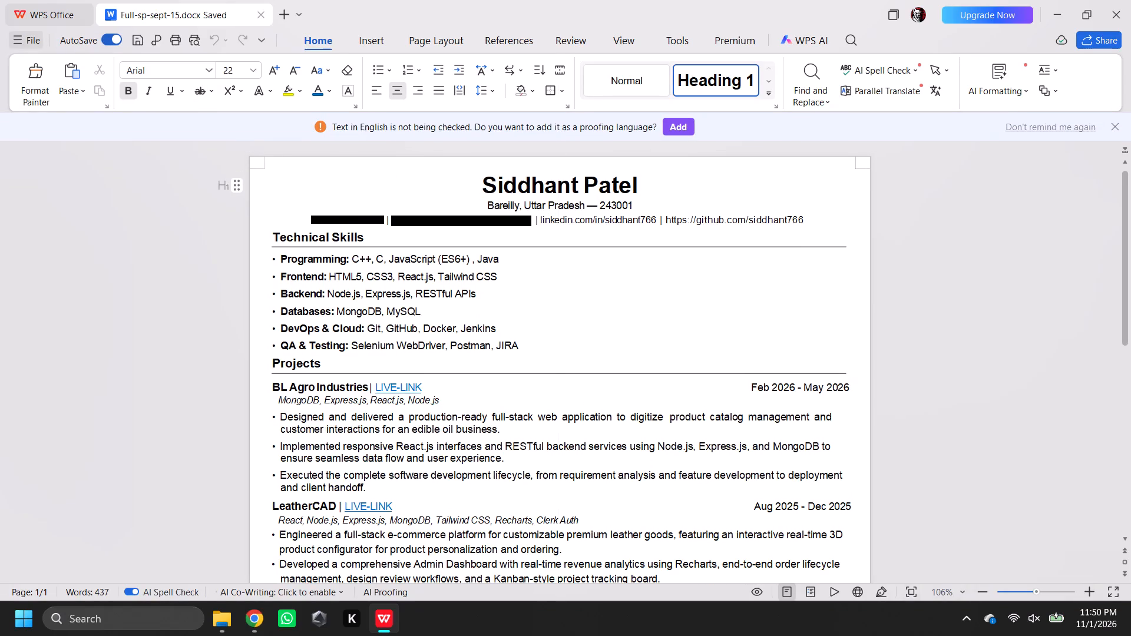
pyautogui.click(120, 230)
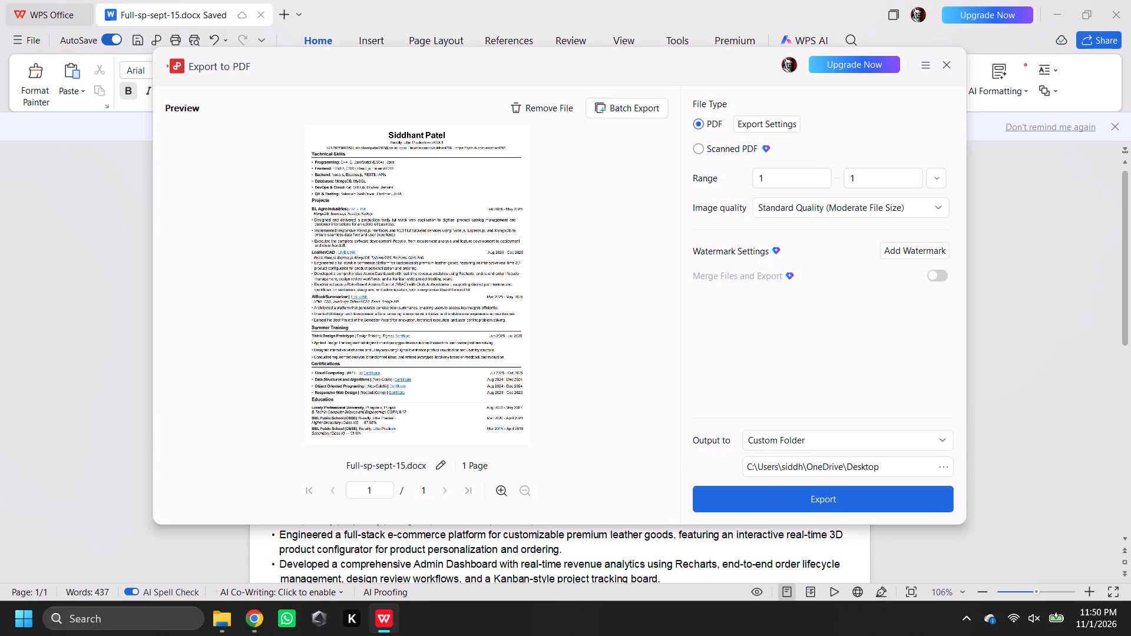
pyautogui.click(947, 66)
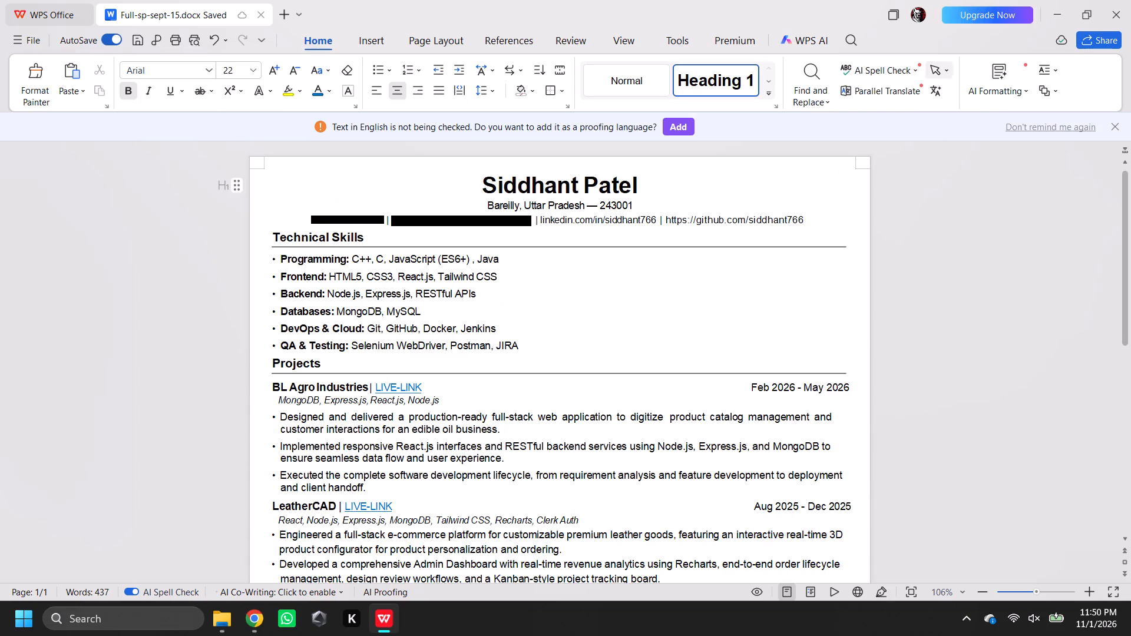
# Start a PDF export of the résumé and set its custom output folder to D:\cvs.
pyautogui.click(34, 40)
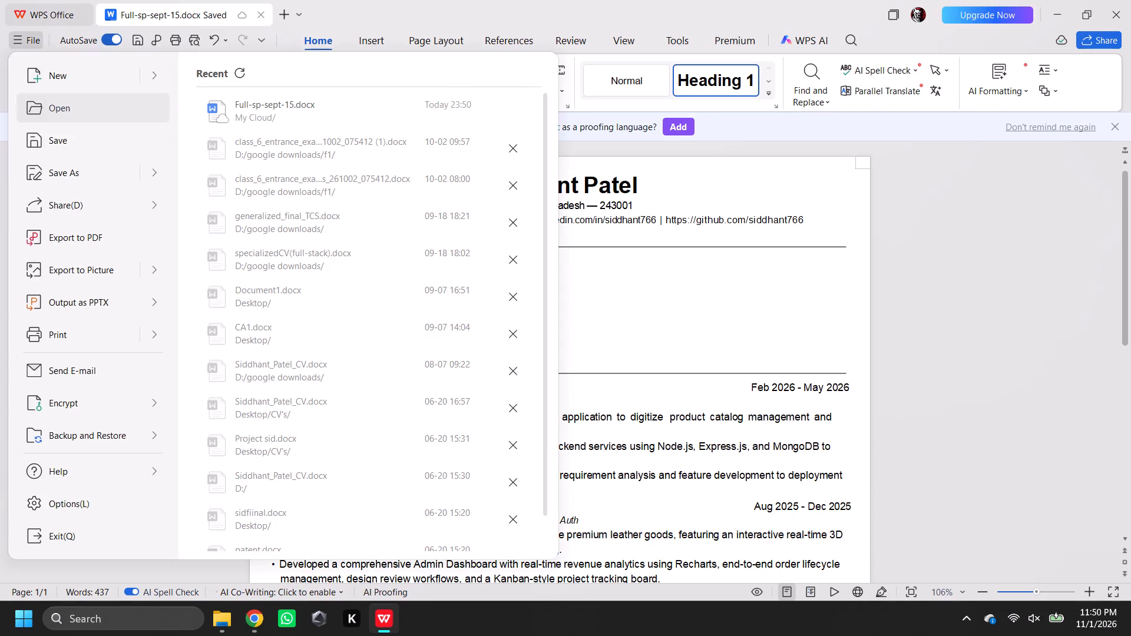
pyautogui.click(94, 248)
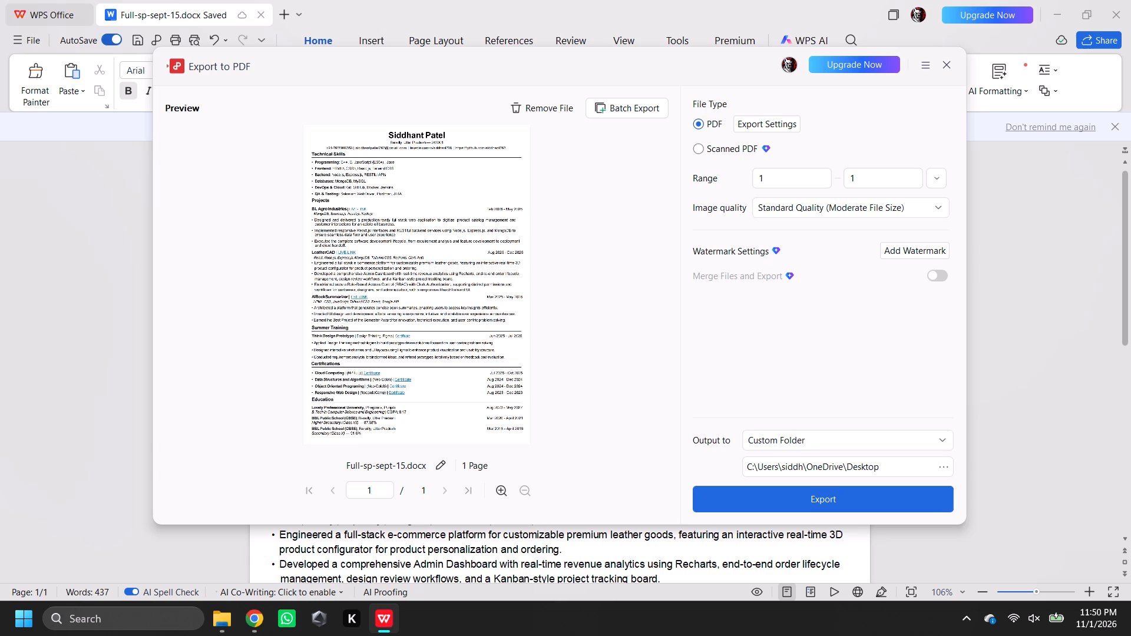
pyautogui.click(924, 449)
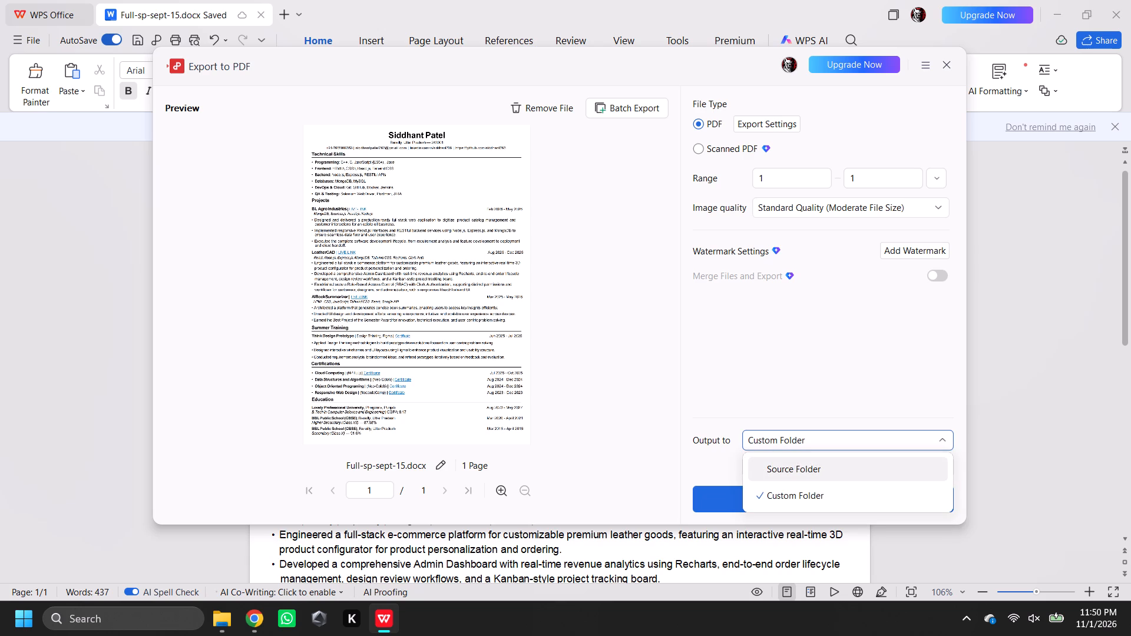
pyautogui.click(858, 389)
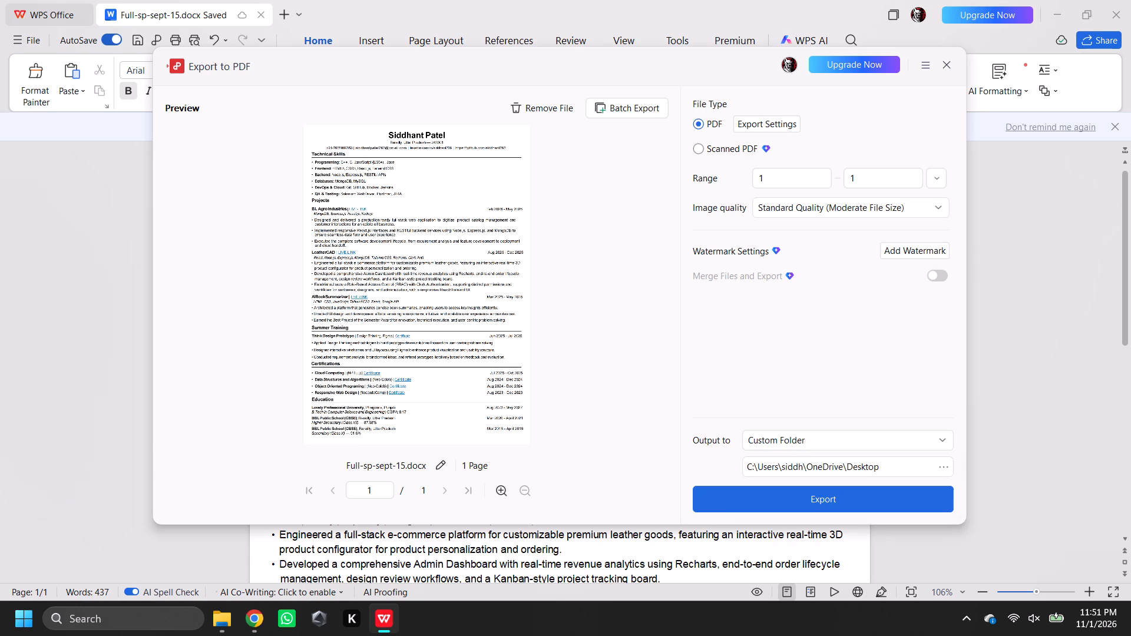
pyautogui.click(938, 468)
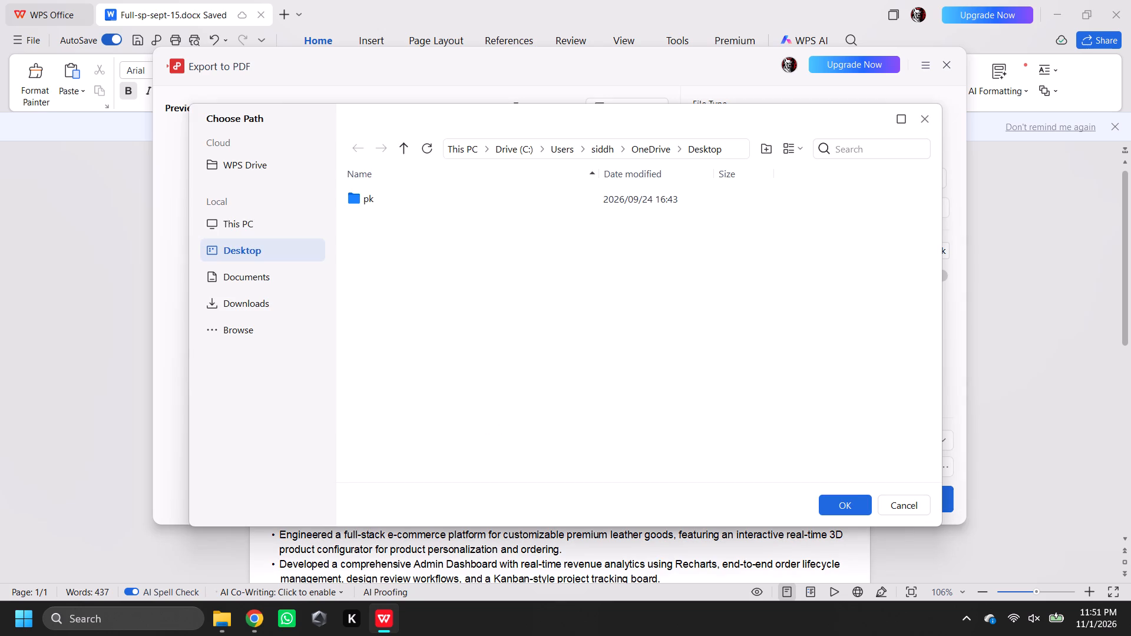
pyautogui.click(243, 220)
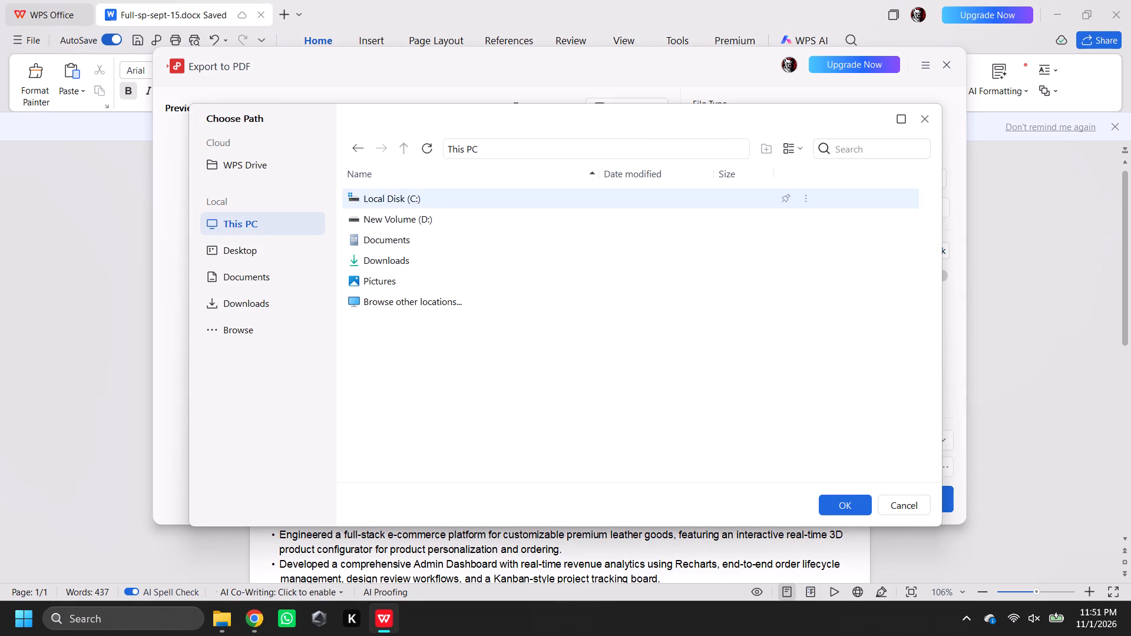
pyautogui.doubleClick(419, 221)
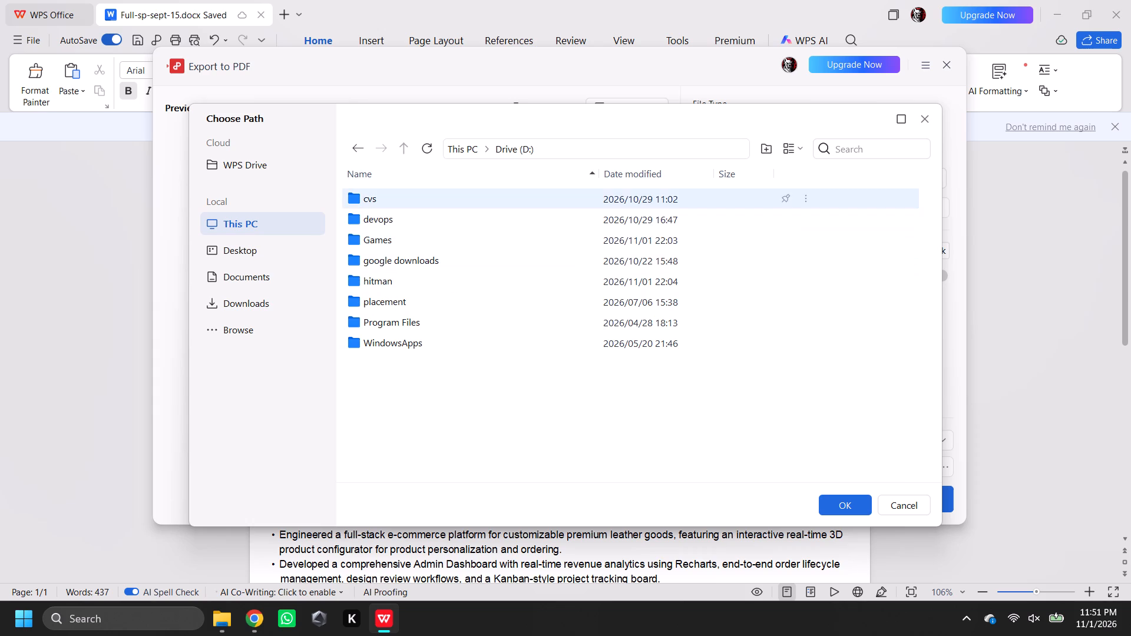
pyautogui.doubleClick(445, 194)
pyautogui.press('BackSpace')
pyautogui.click(438, 198)
pyautogui.click(835, 506)
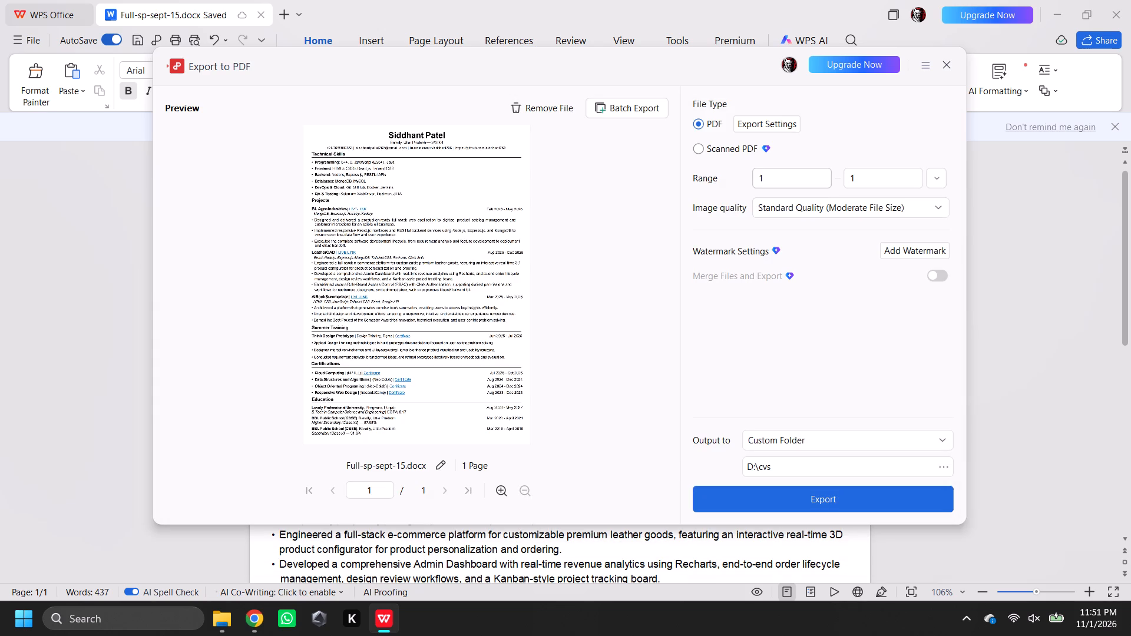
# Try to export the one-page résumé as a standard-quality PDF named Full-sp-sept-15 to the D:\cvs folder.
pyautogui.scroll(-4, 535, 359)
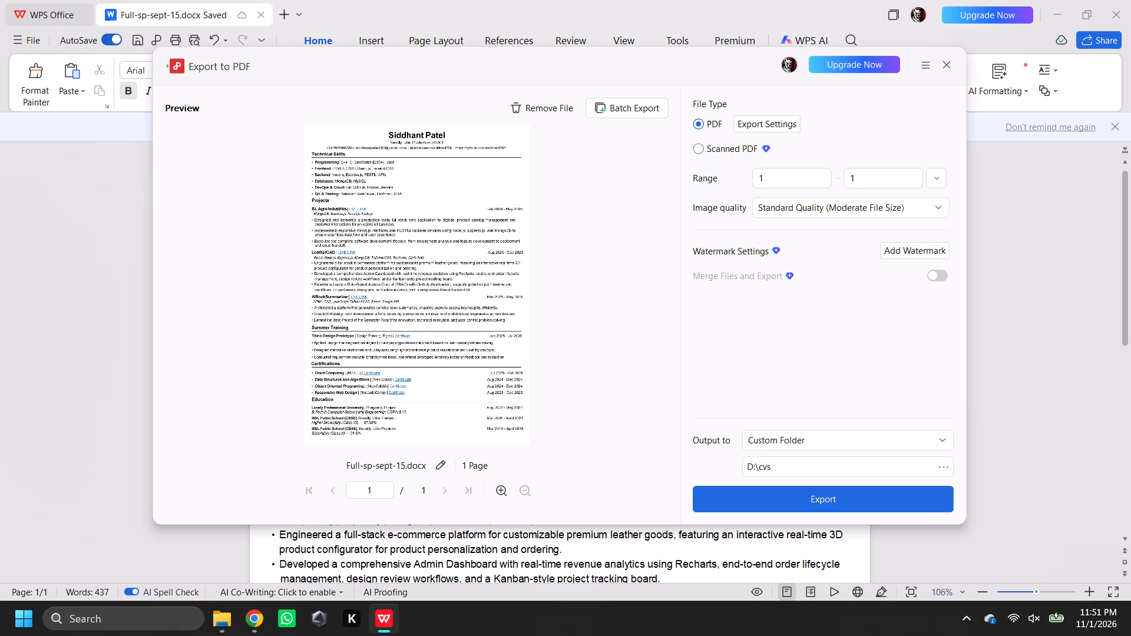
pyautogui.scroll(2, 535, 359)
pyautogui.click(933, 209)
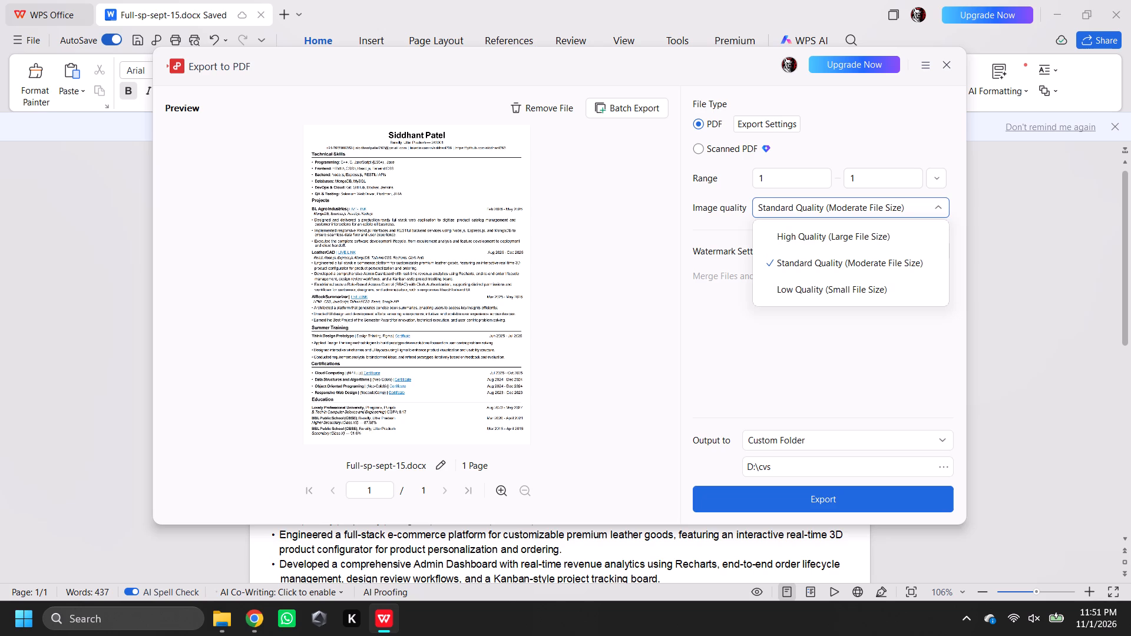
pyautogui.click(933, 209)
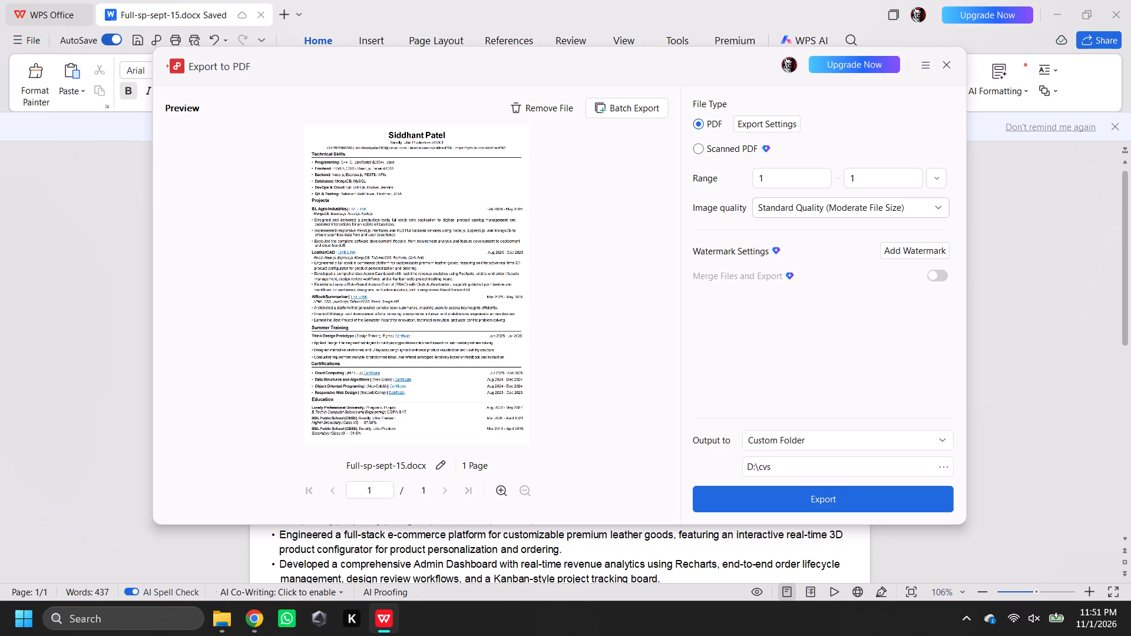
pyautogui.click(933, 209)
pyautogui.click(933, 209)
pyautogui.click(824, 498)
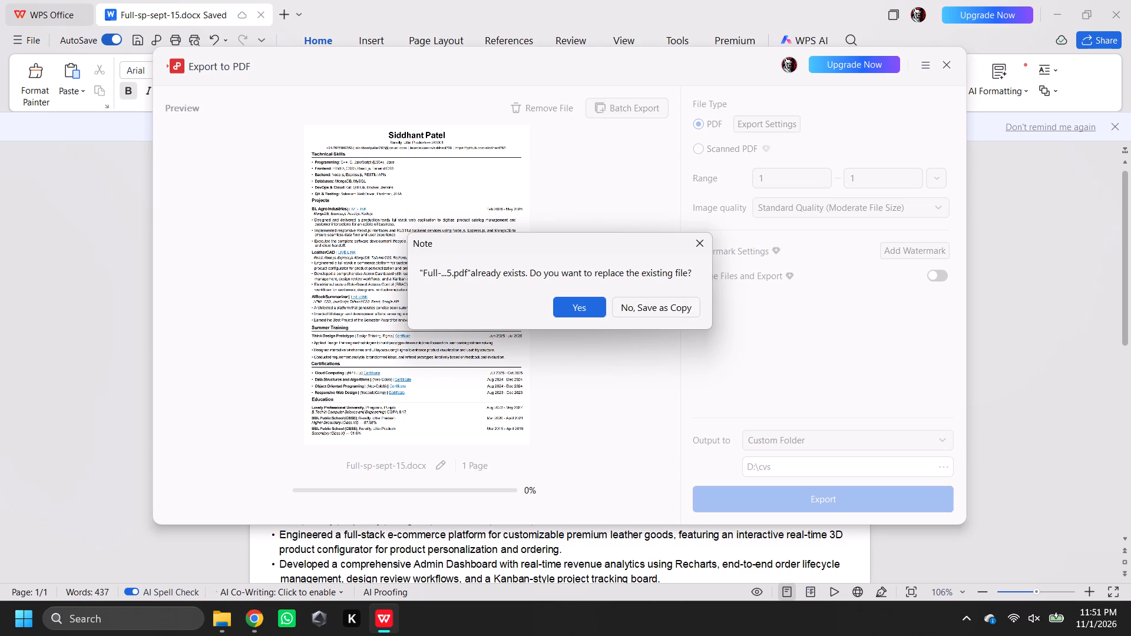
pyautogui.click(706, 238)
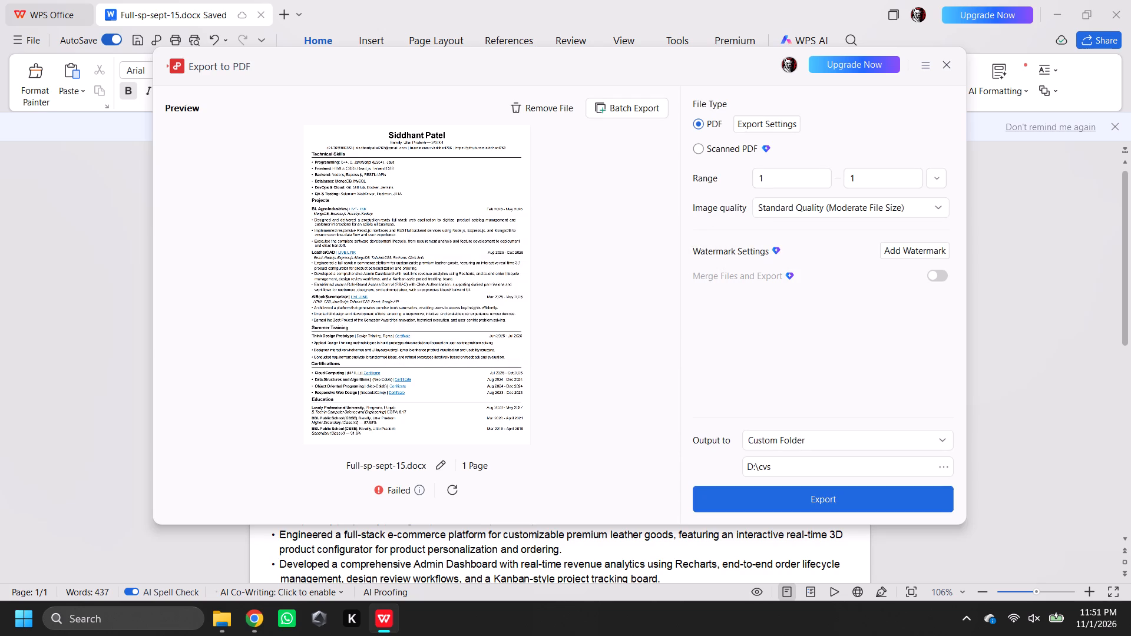
pyautogui.click(436, 468)
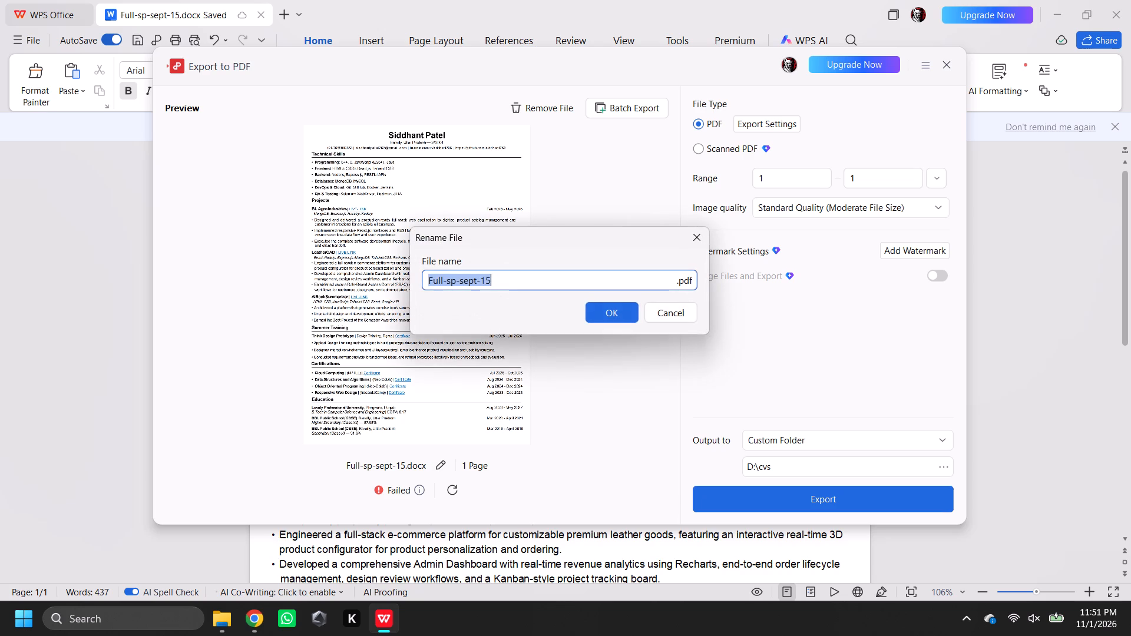
pyautogui.press('BackSpace')
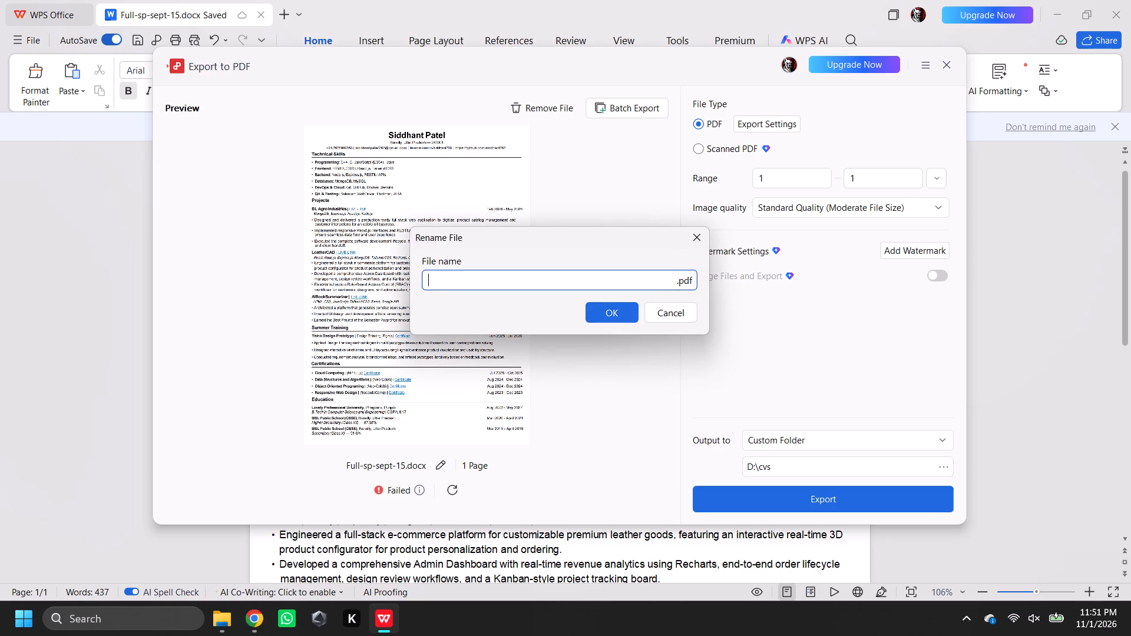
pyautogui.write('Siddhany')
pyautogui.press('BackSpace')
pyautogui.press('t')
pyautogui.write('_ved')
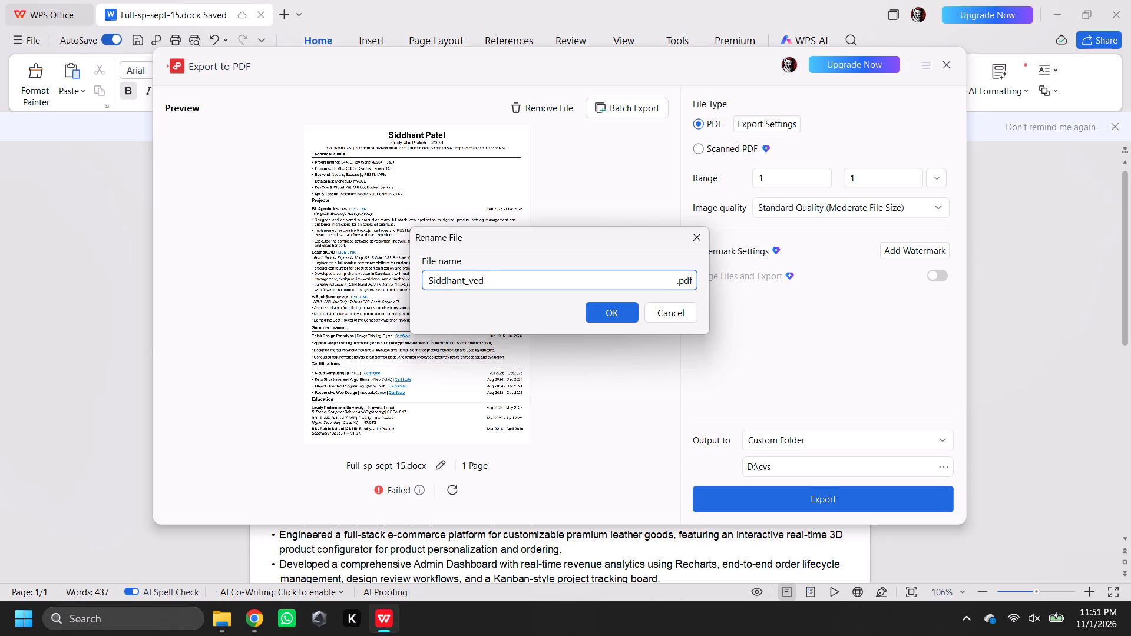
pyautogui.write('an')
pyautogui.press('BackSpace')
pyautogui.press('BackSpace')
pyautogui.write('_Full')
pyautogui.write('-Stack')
pyautogui.click(607, 307)
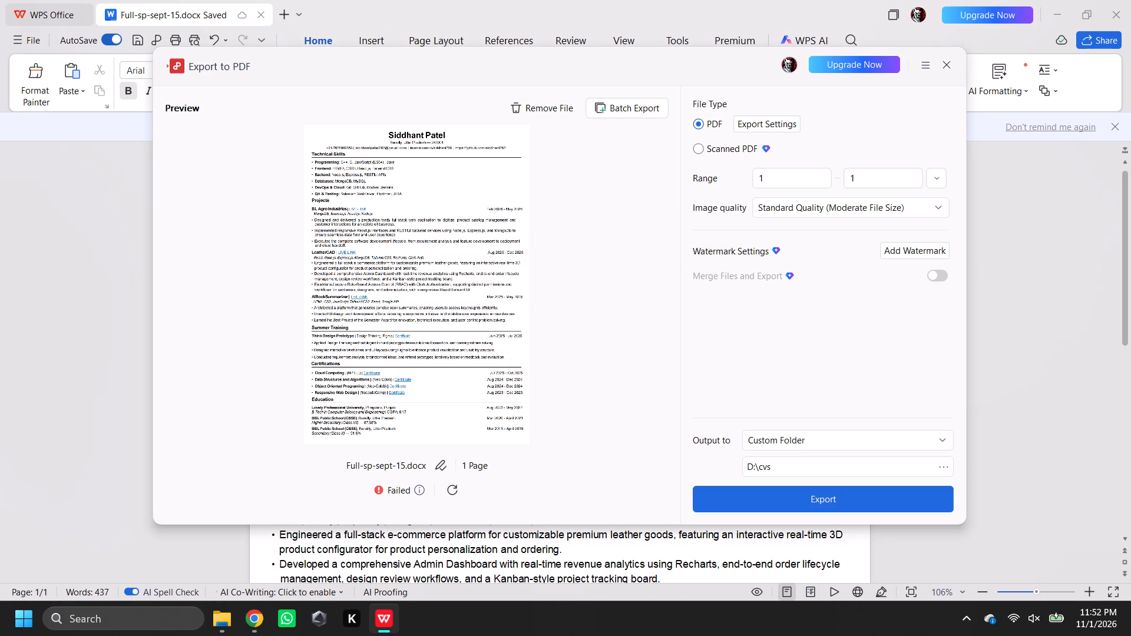
# Reset the previous export attempt and export the one-page résumé as a standard-quality PDF to the D:\cvs folder.
pyautogui.click(451, 494)
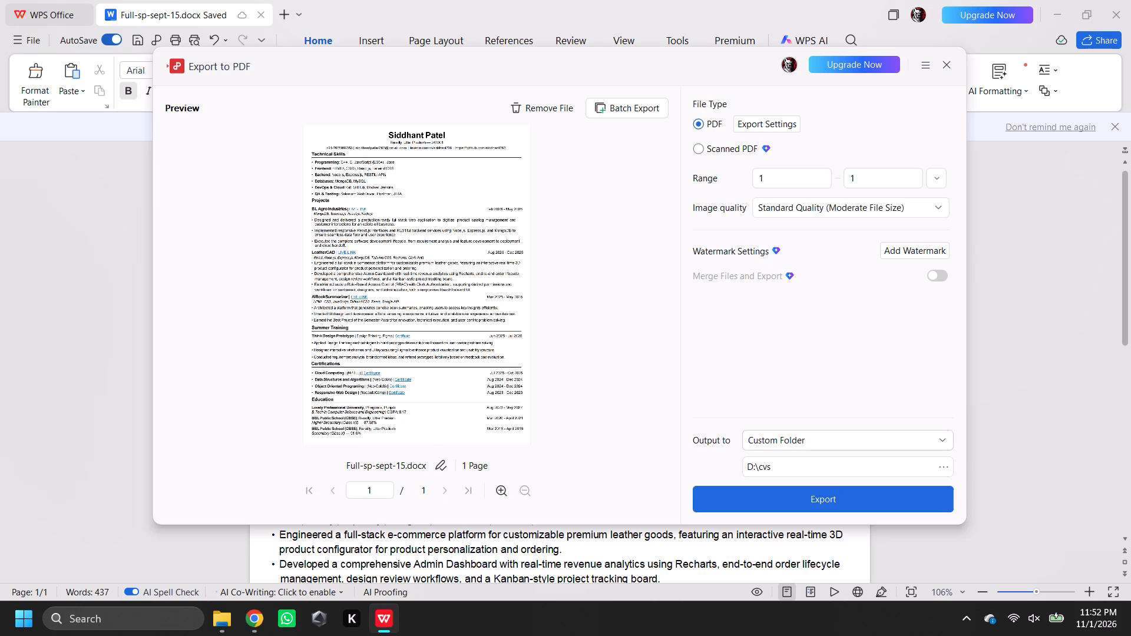
pyautogui.click(815, 502)
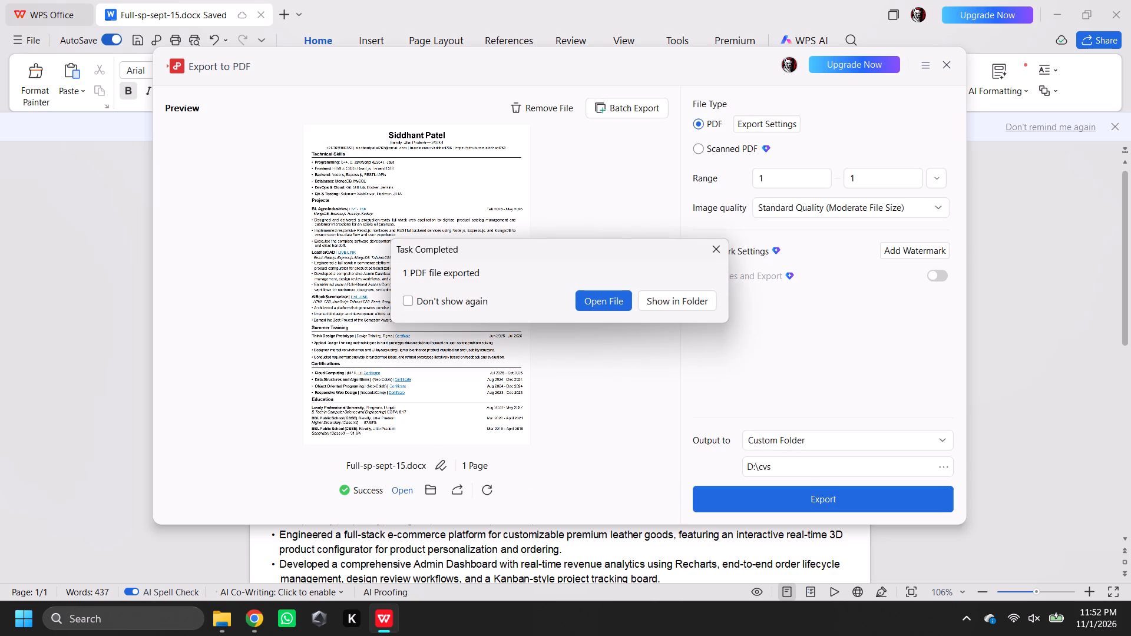
pyautogui.click(666, 302)
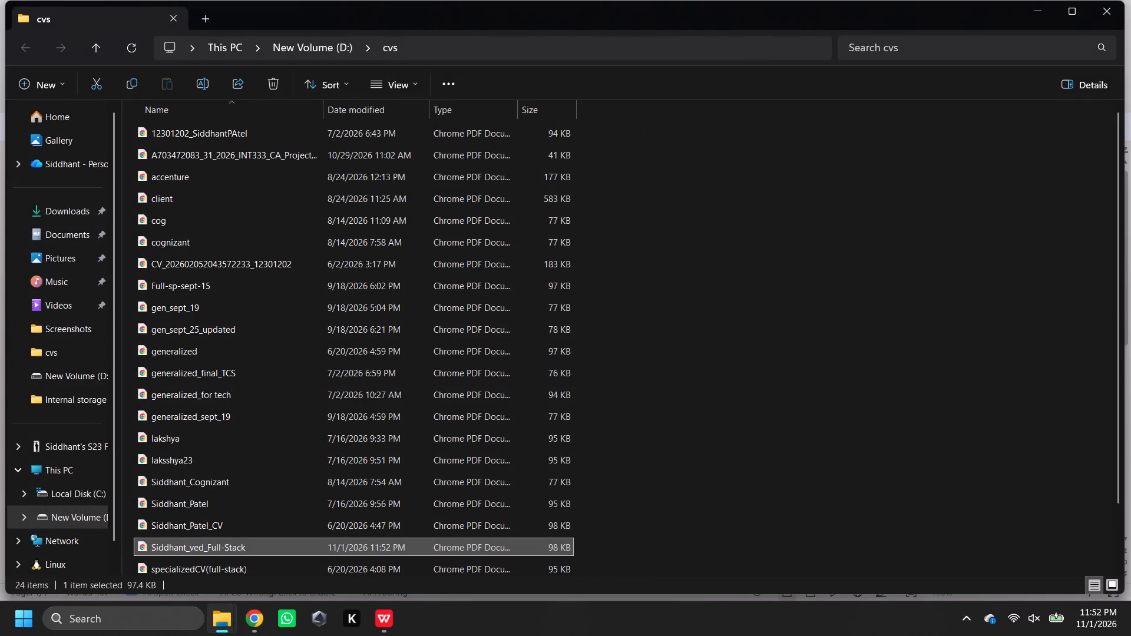
pyautogui.doubleClick(431, 553)
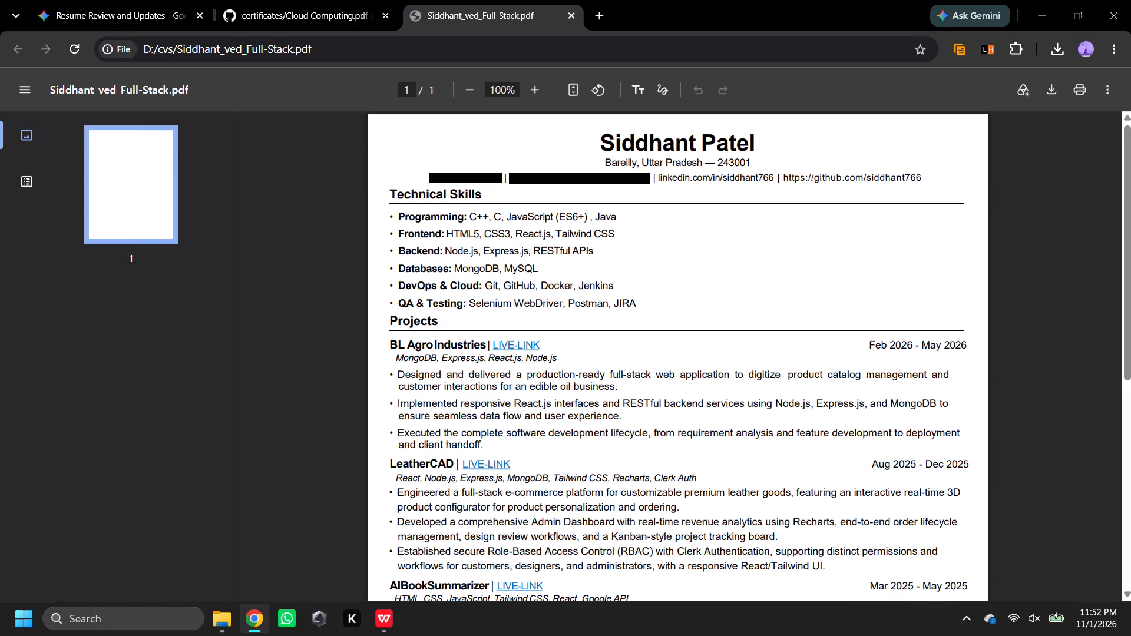
pyautogui.scroll(-4, 666, 367)
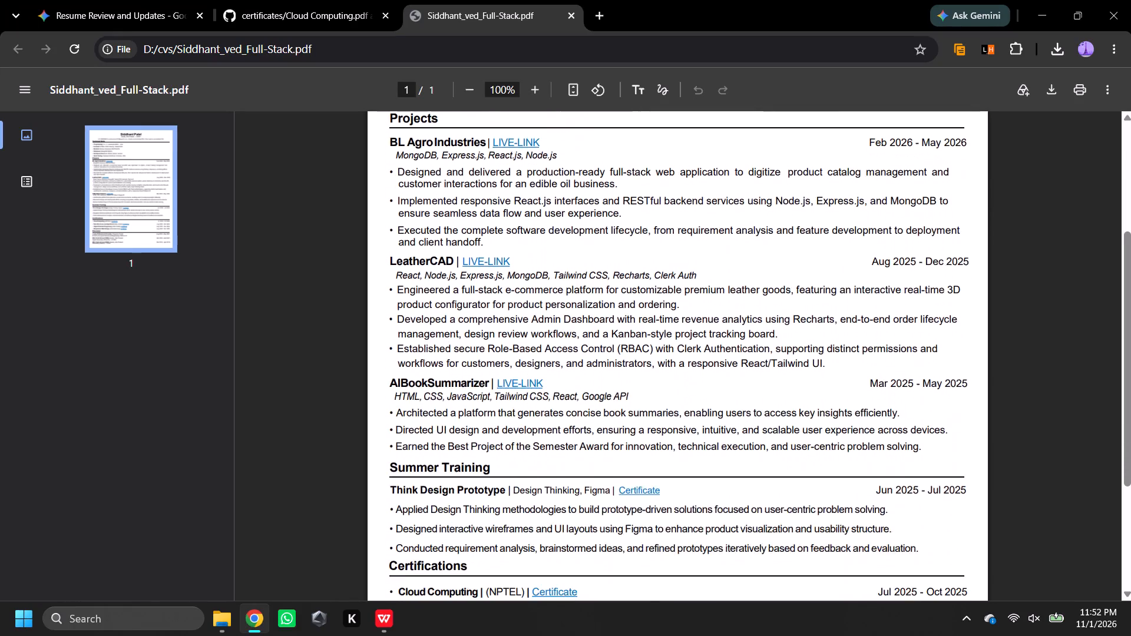
pyautogui.scroll(-3, 666, 367)
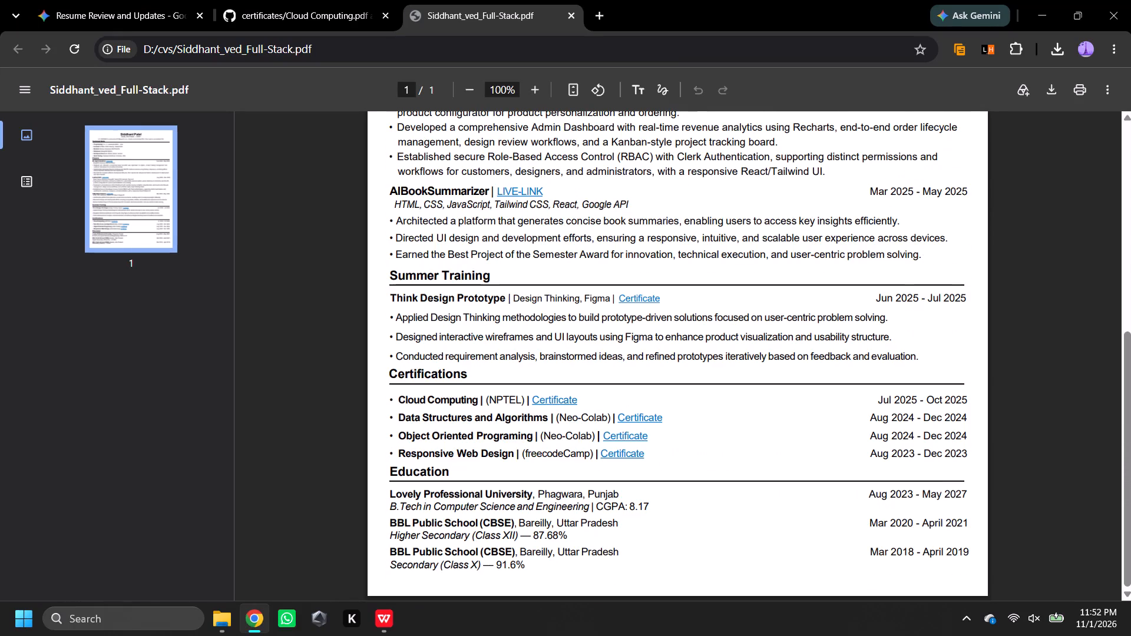
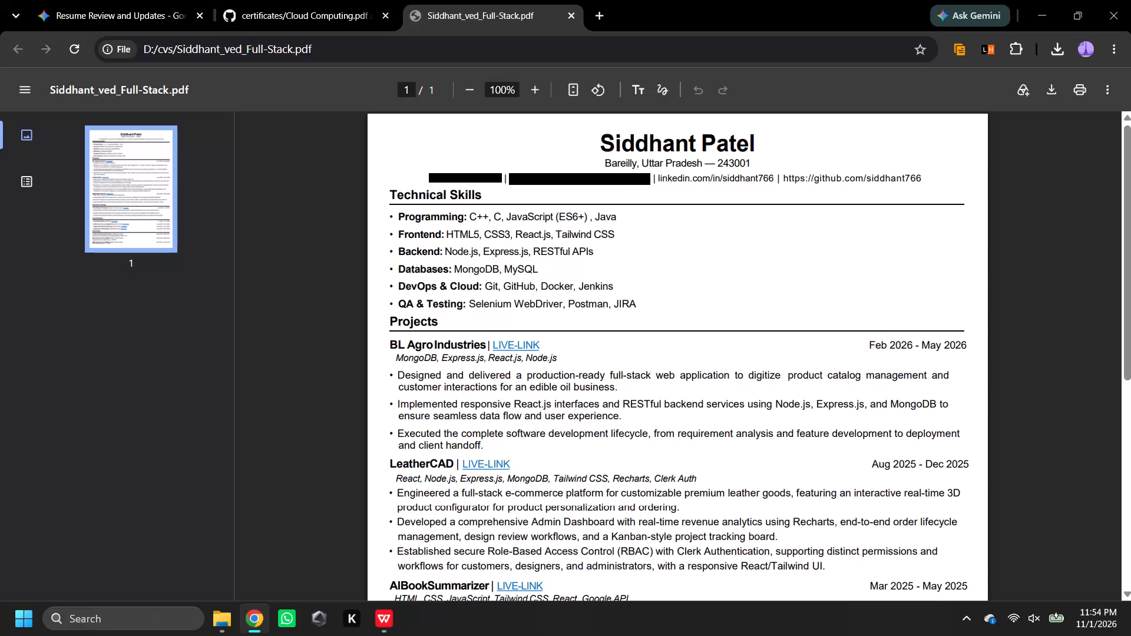
# Read through the exported résumé PDF from Technical Skills to Education, checking the content and layout of each section.
pyautogui.scroll(-1, 914, 244)
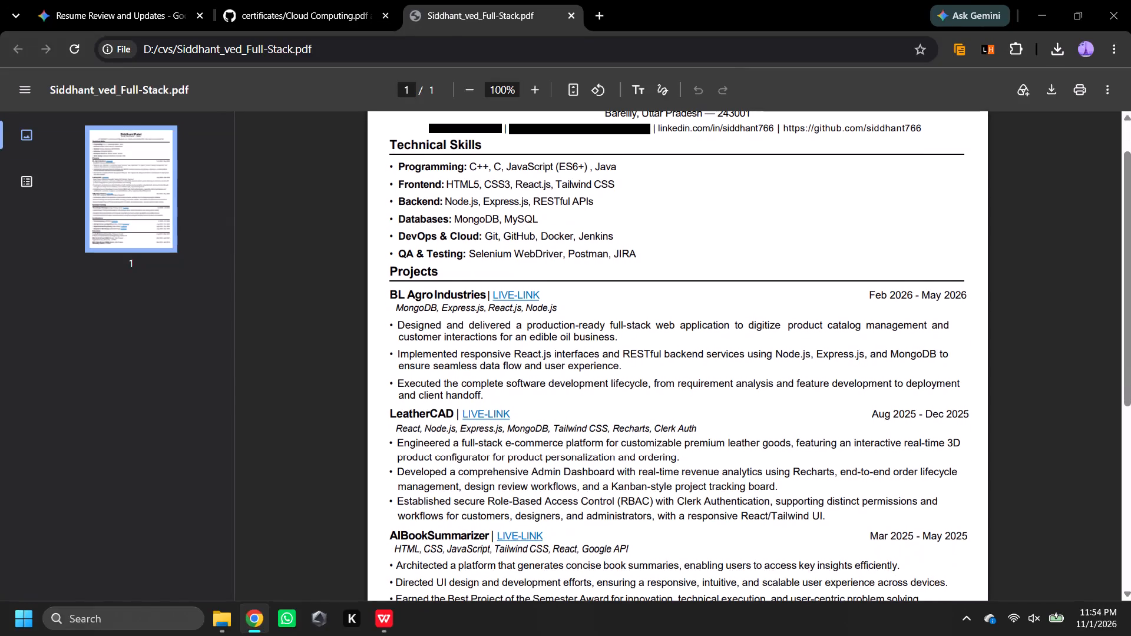
pyautogui.scroll(-1, 914, 244)
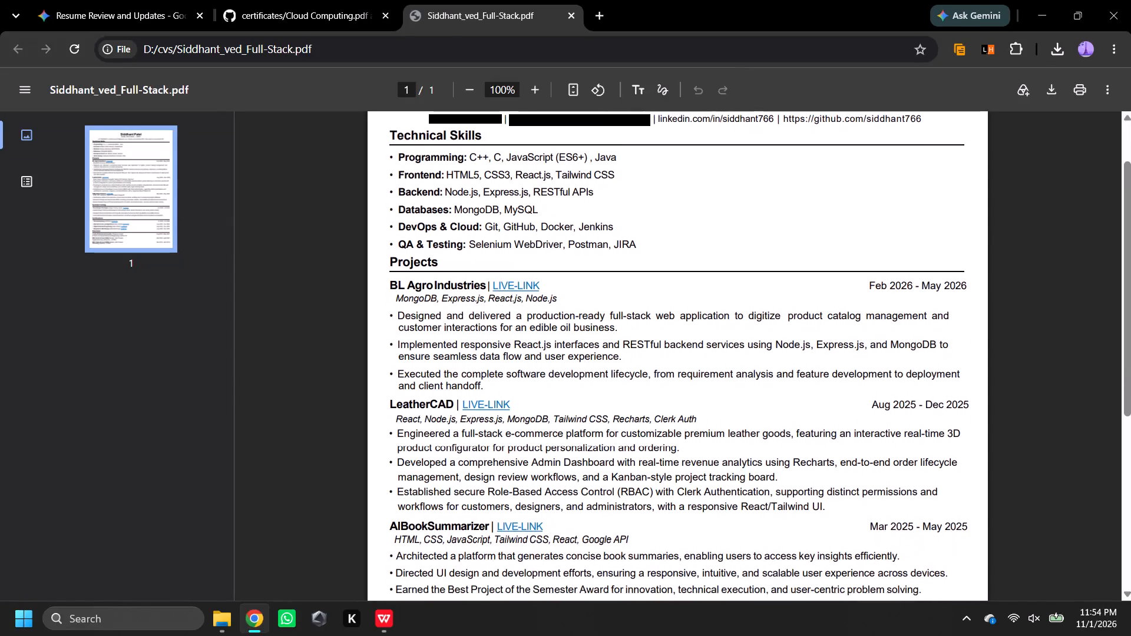
pyautogui.scroll(-2, 914, 244)
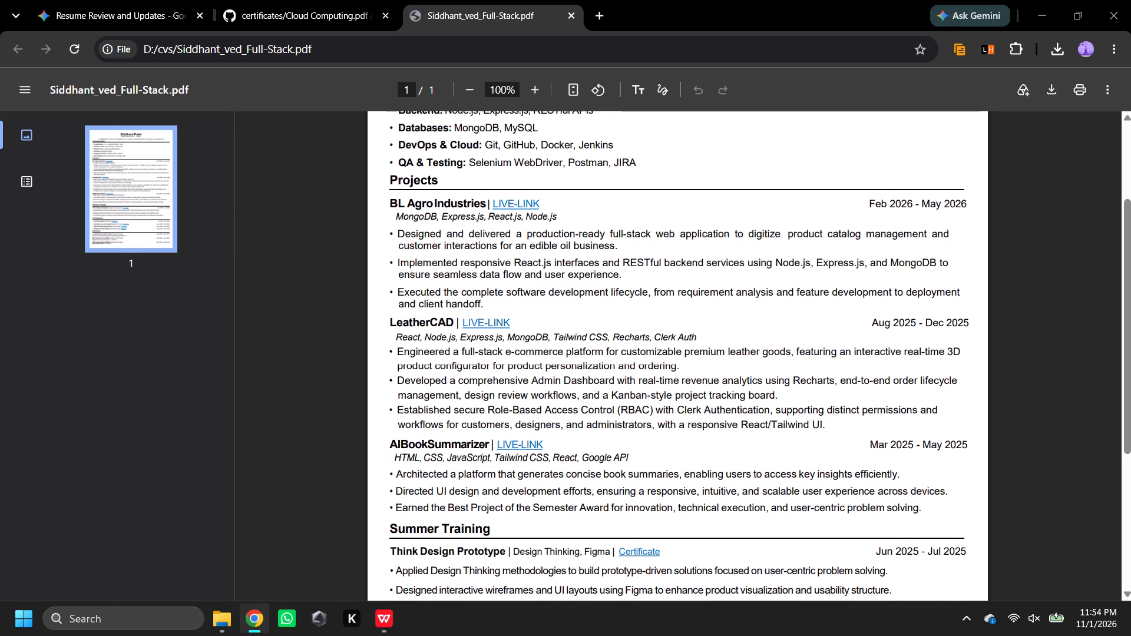
pyautogui.scroll(-1, 914, 244)
pyautogui.scroll(-1, 990, 295)
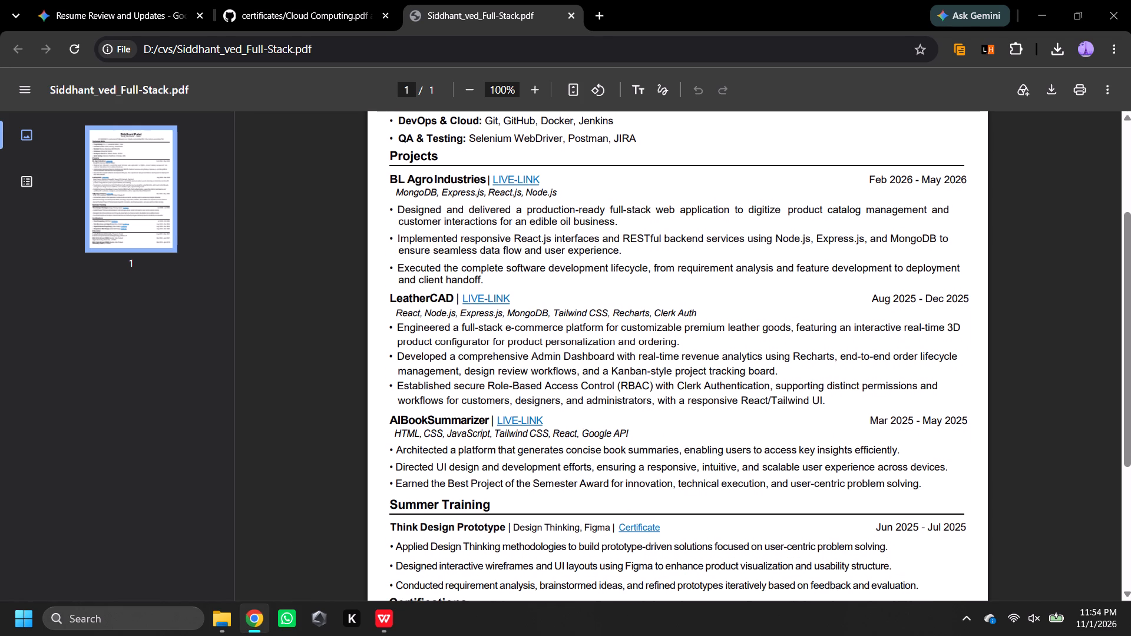
pyautogui.scroll(-1, 990, 295)
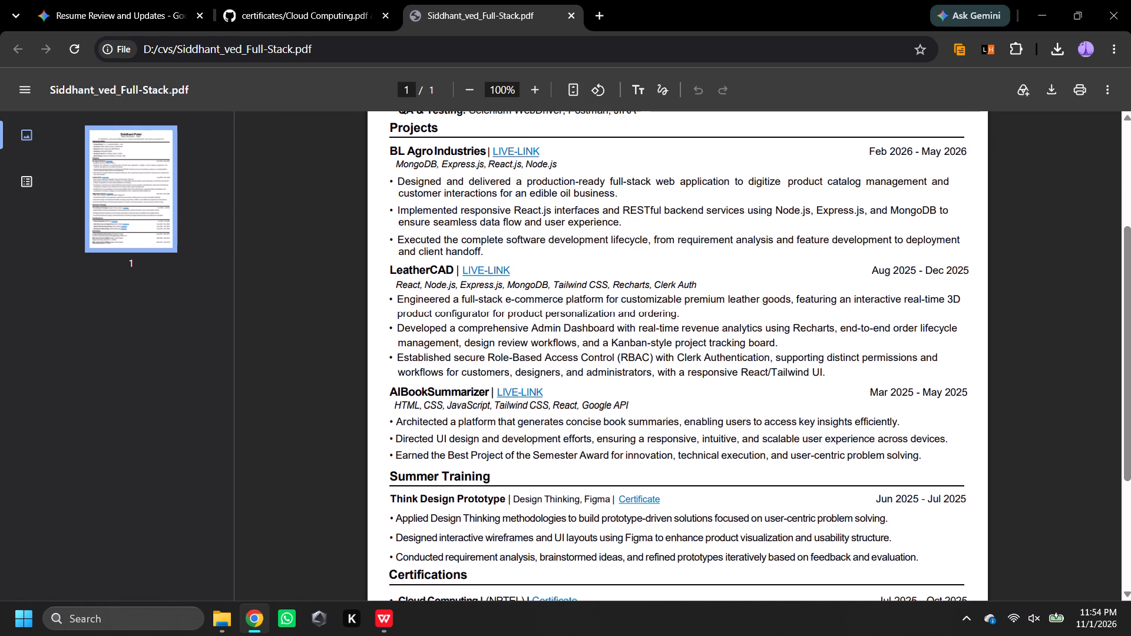
pyautogui.scroll(-1, 990, 295)
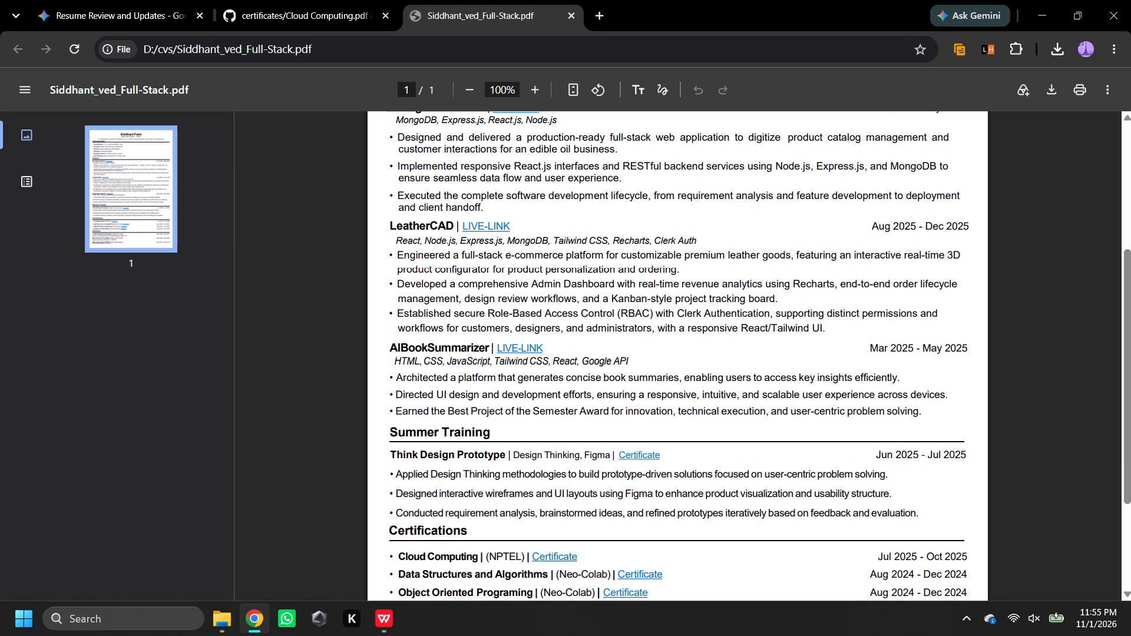
pyautogui.scroll(-1, 990, 295)
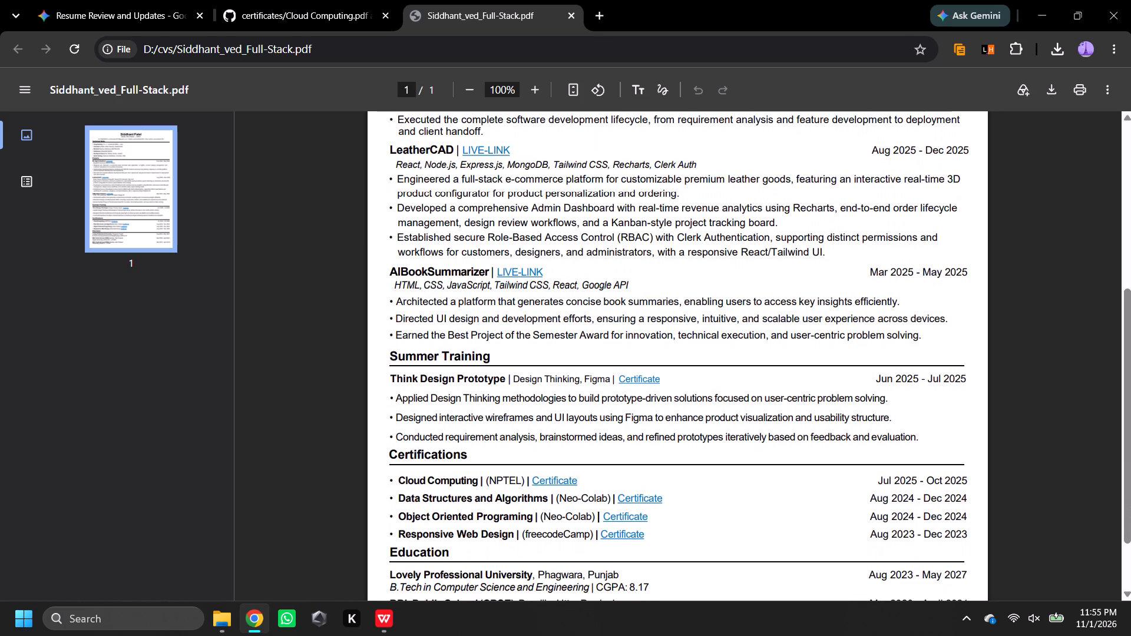
pyautogui.scroll(-1, 990, 295)
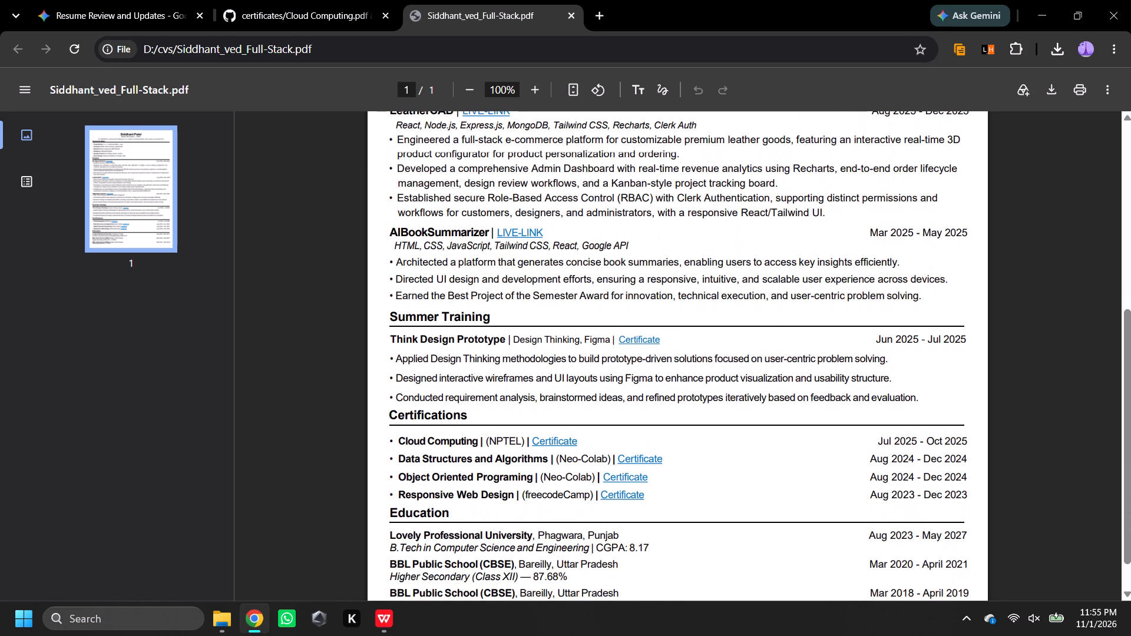
pyautogui.scroll(1, 990, 295)
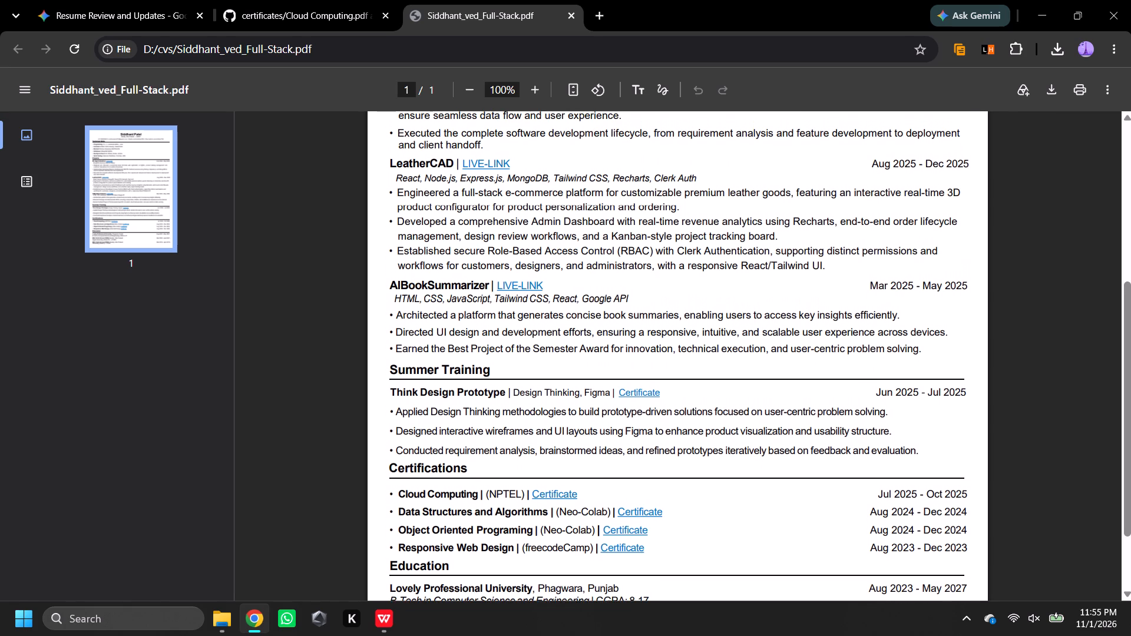
pyautogui.scroll(1, 990, 295)
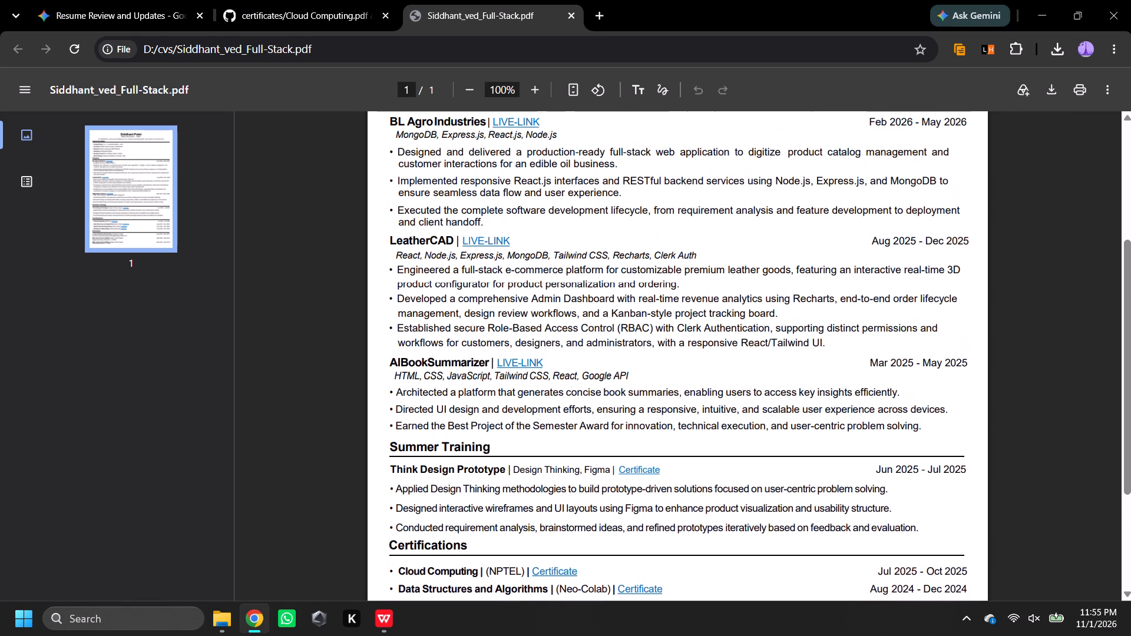
# Examine the exported résumé at 130% magnification, rechecking the text, links and dates from Projects through Education.
pyautogui.scroll(1, 990, 295)
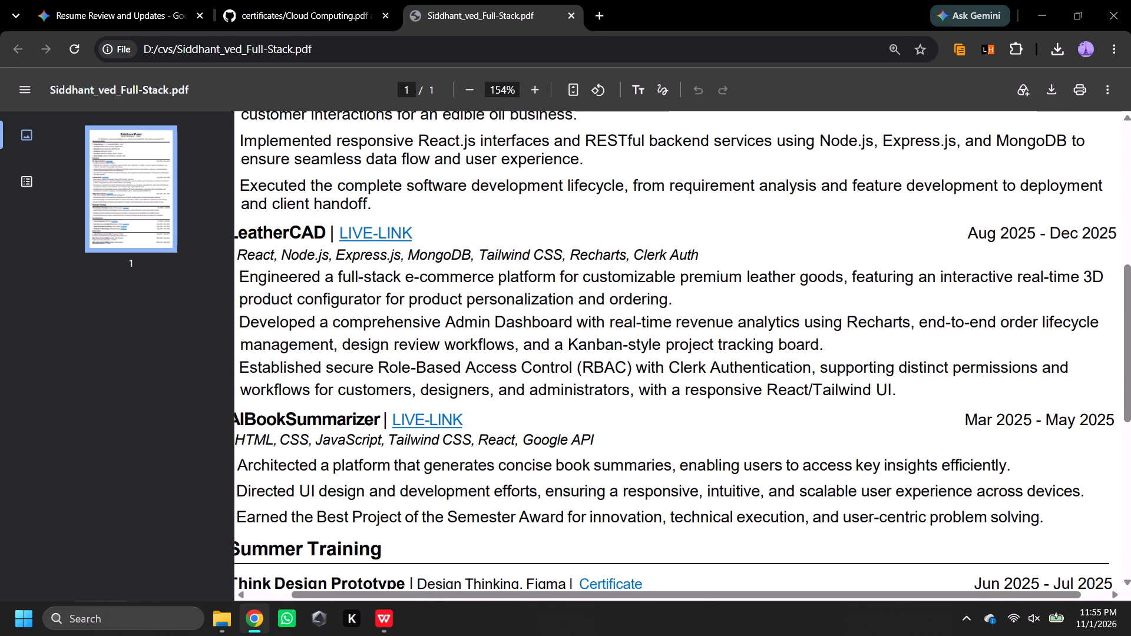
pyautogui.scroll(-1, 749, 340)
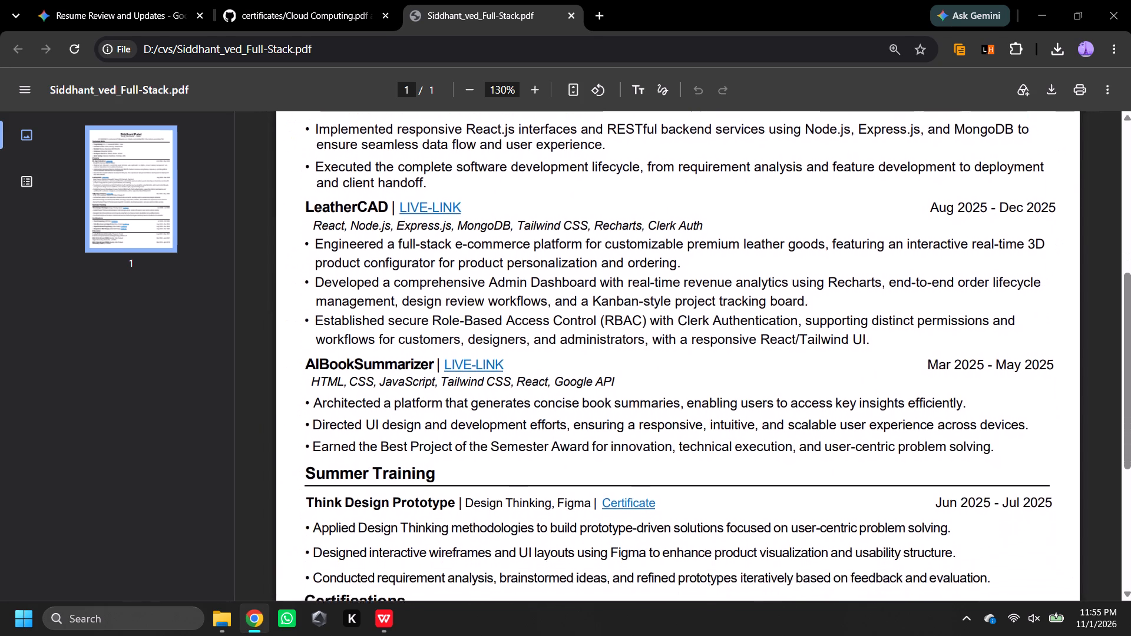
pyautogui.scroll(-3, 749, 340)
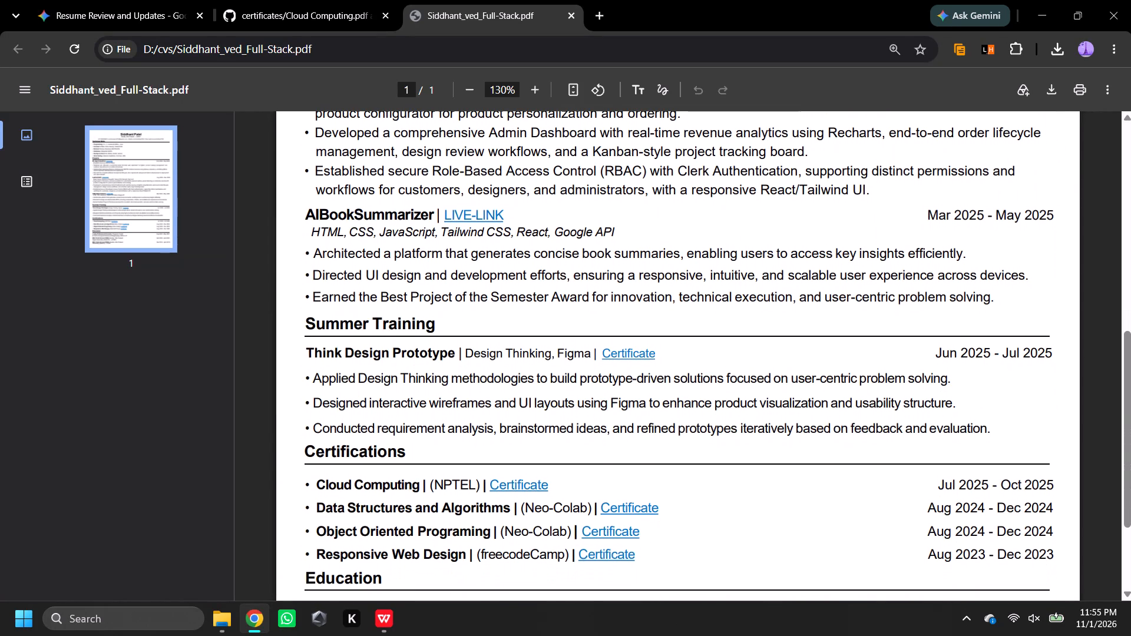
pyautogui.scroll(2, 824, 312)
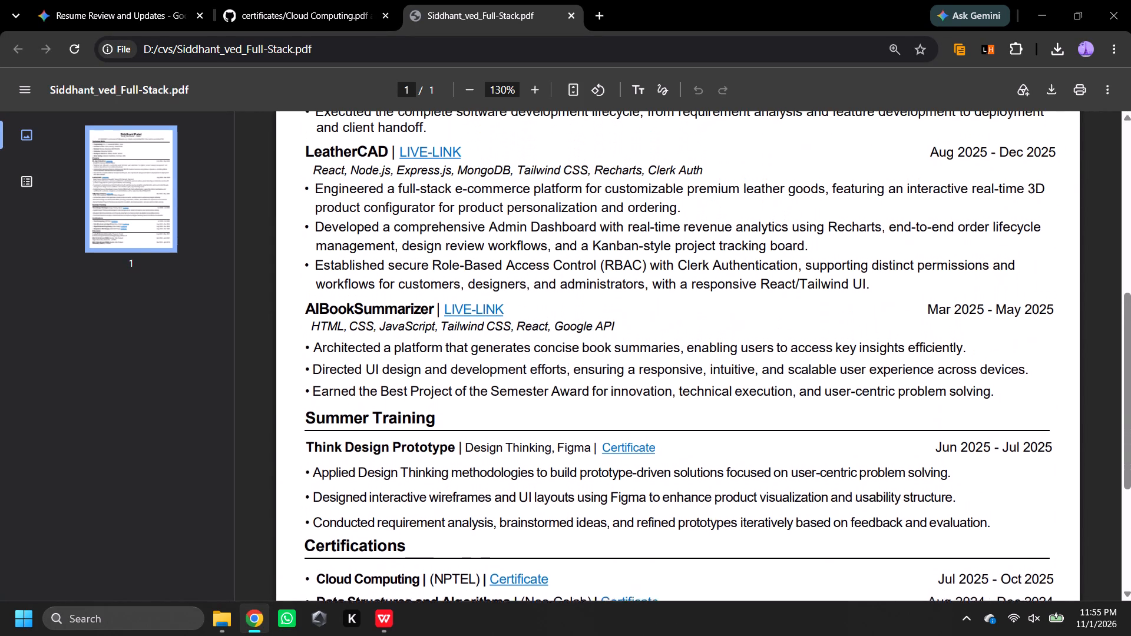
pyautogui.scroll(1, 824, 312)
pyautogui.scroll(-1, 824, 312)
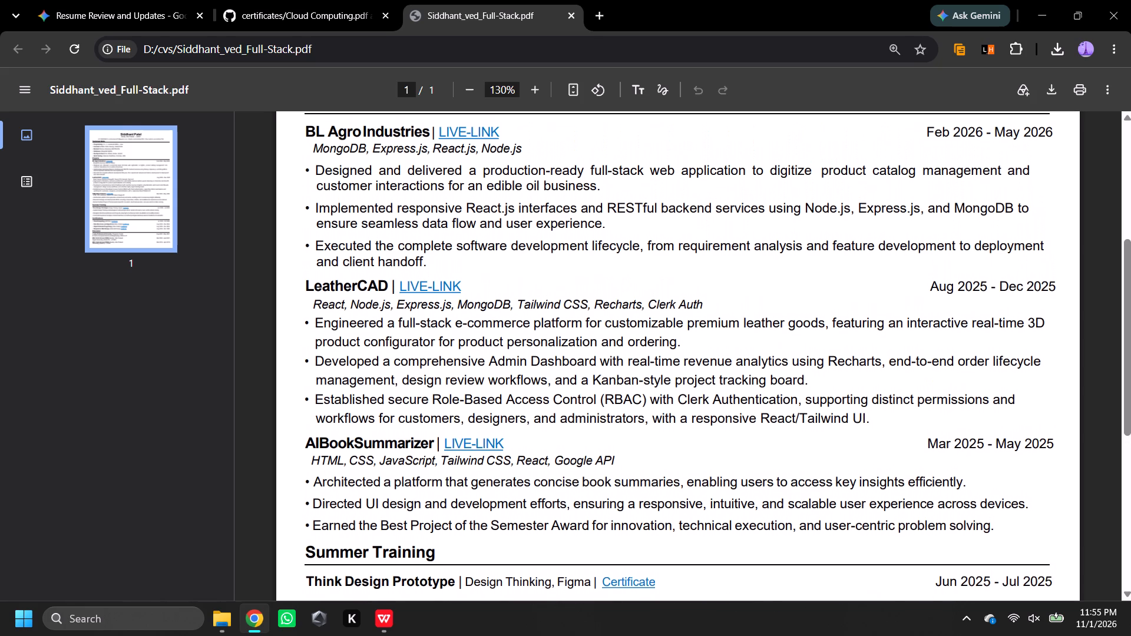
pyautogui.scroll(-1, 824, 312)
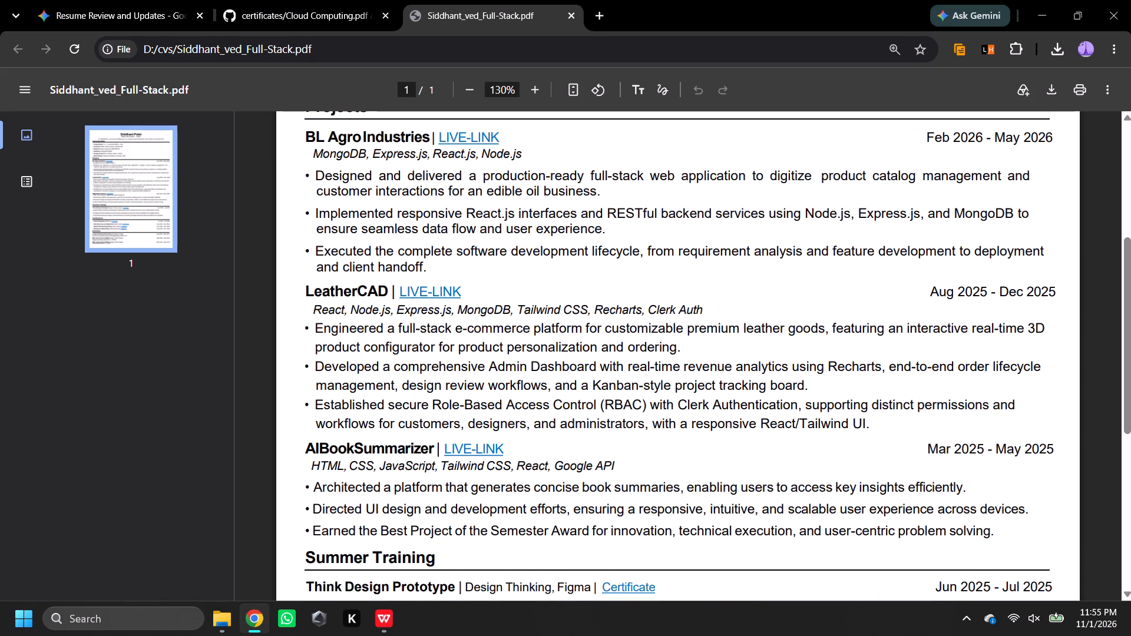
pyautogui.scroll(-1, 824, 312)
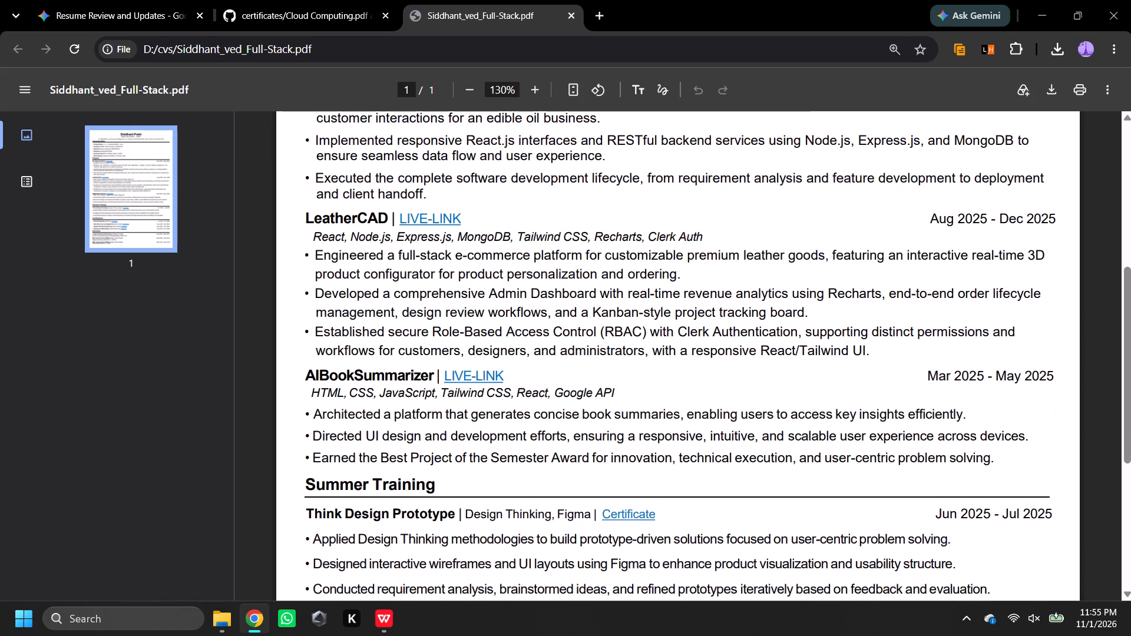
pyautogui.scroll(-3, 824, 312)
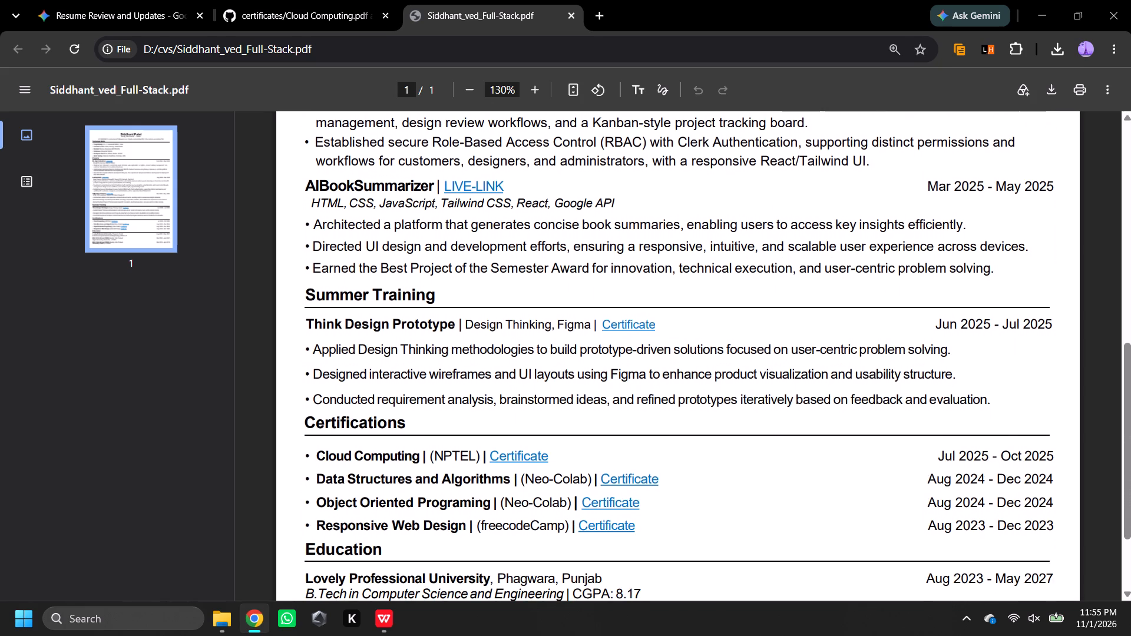
pyautogui.scroll(-2, 824, 312)
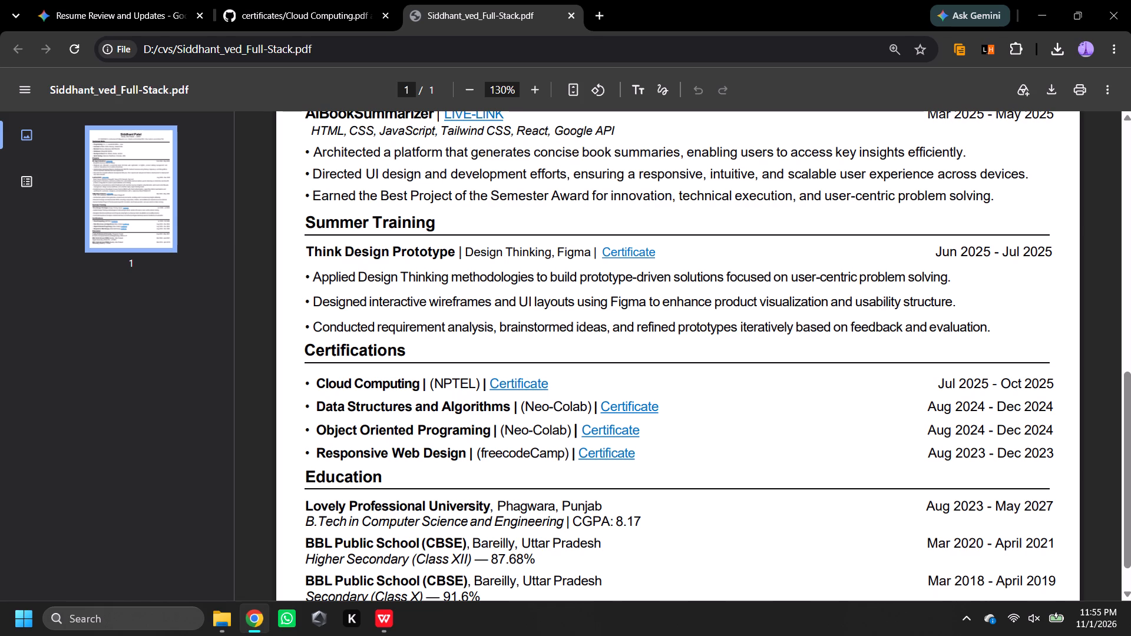
# Close Chrome, WPS Office with the résumé document, and the File Explorer windows for cvs and New Volume (D:).
pyautogui.click(1130, 0)
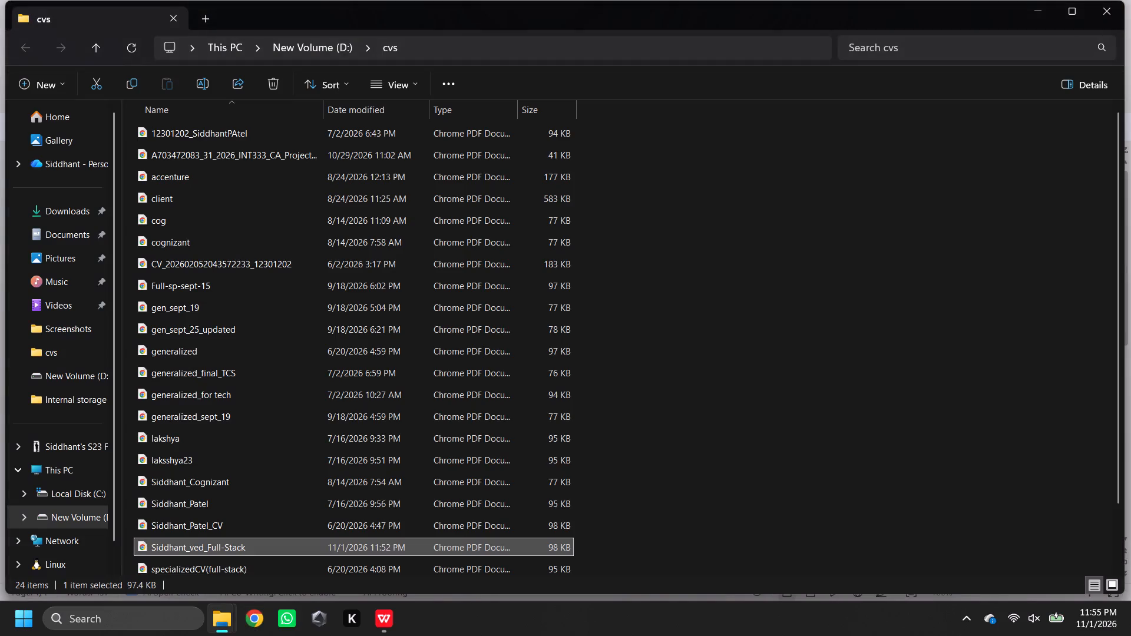
pyautogui.click(1117, 7)
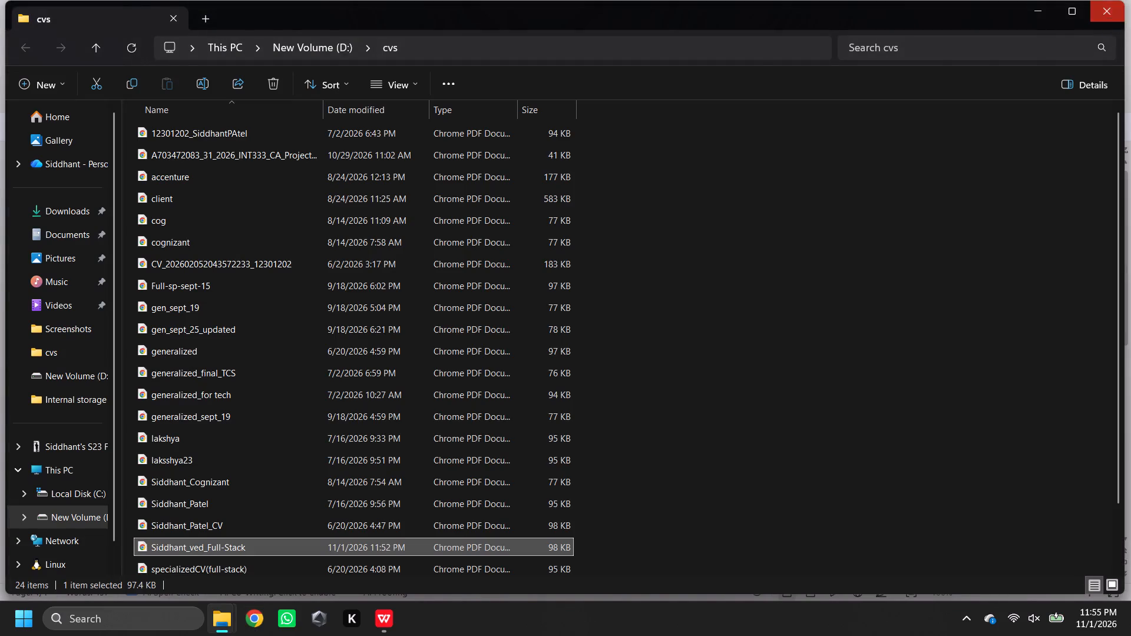
pyautogui.click(946, 64)
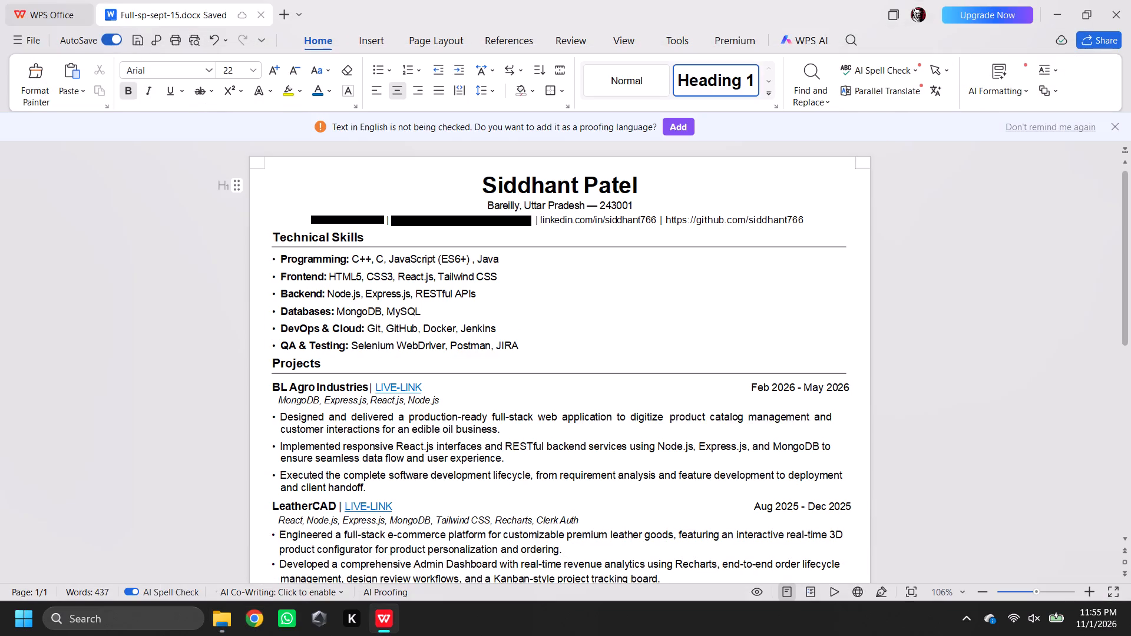
pyautogui.click(1130, 0)
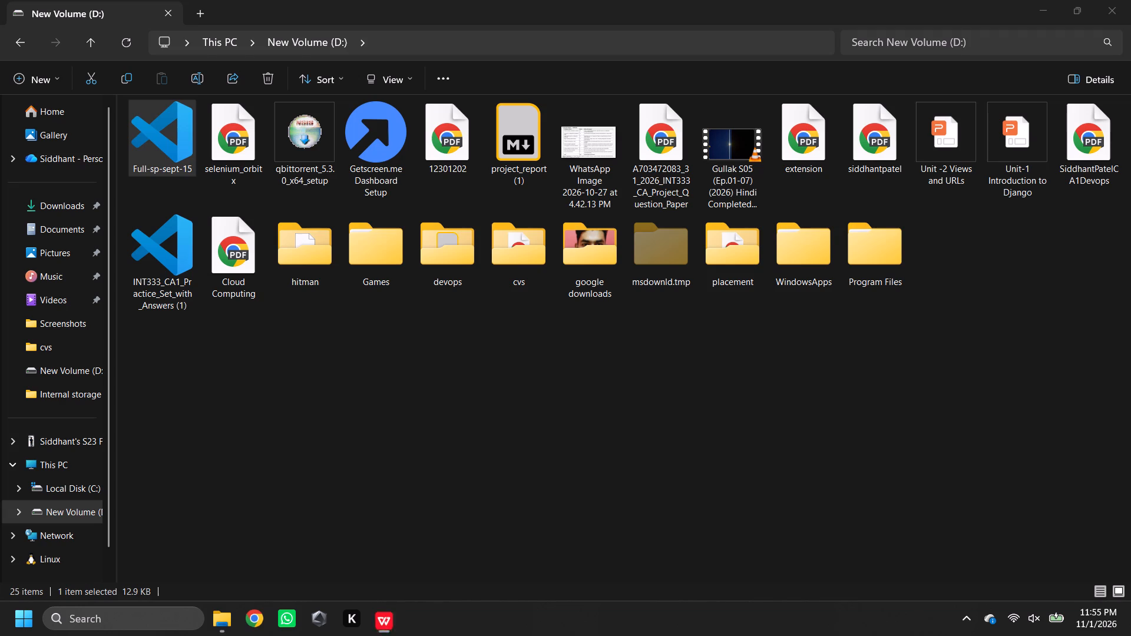
pyautogui.click(1130, 0)
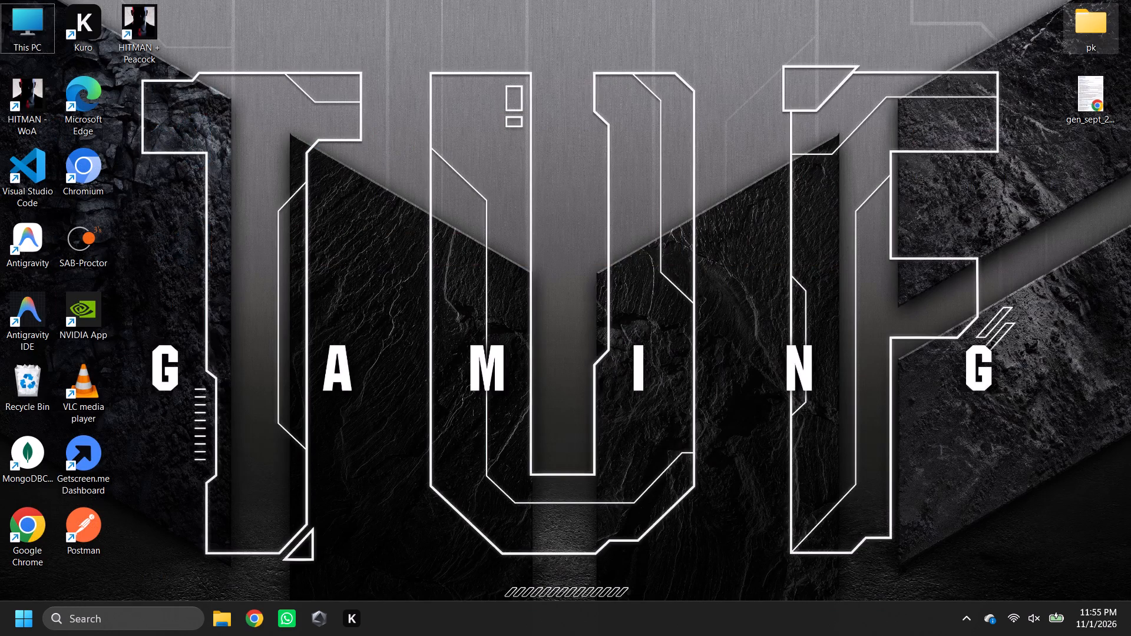
pyautogui.click(110, 618)
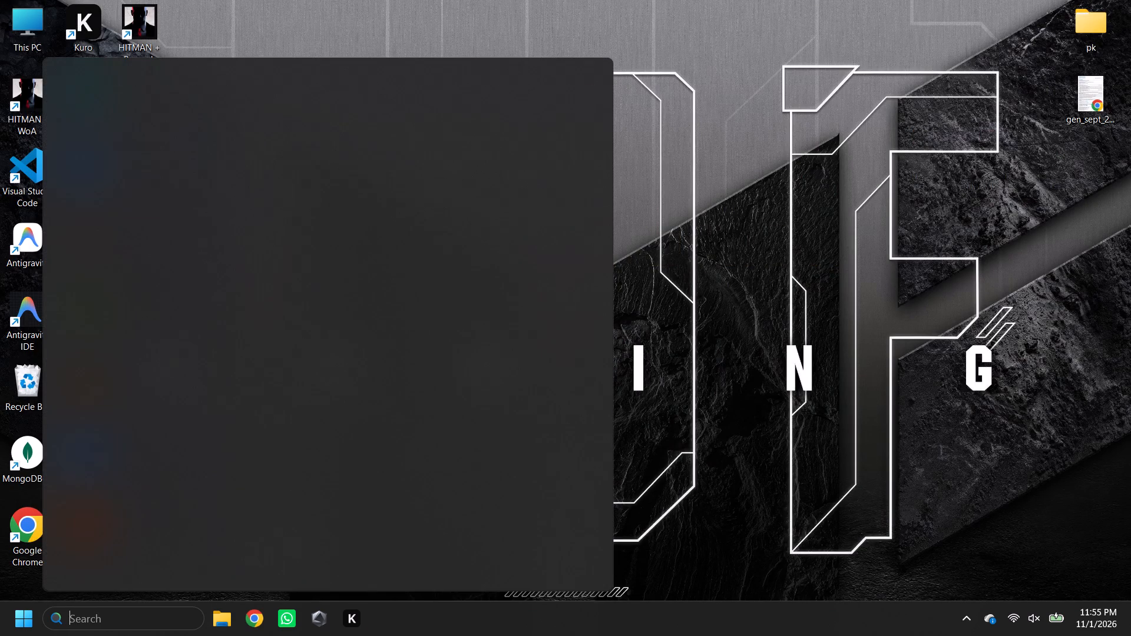
pyautogui.click(249, 634)
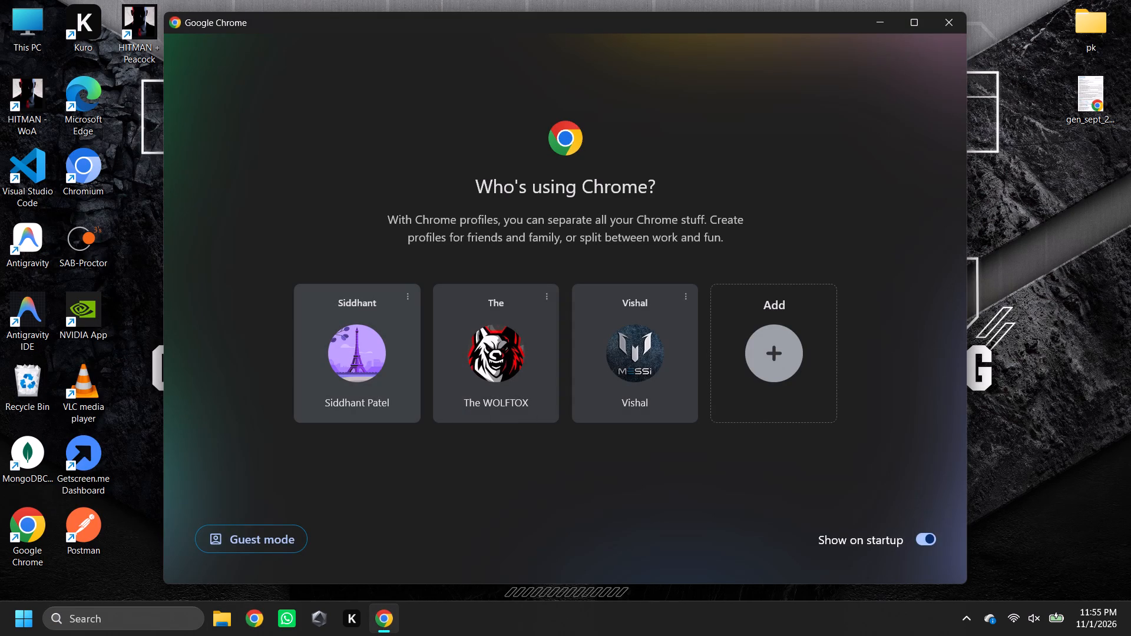